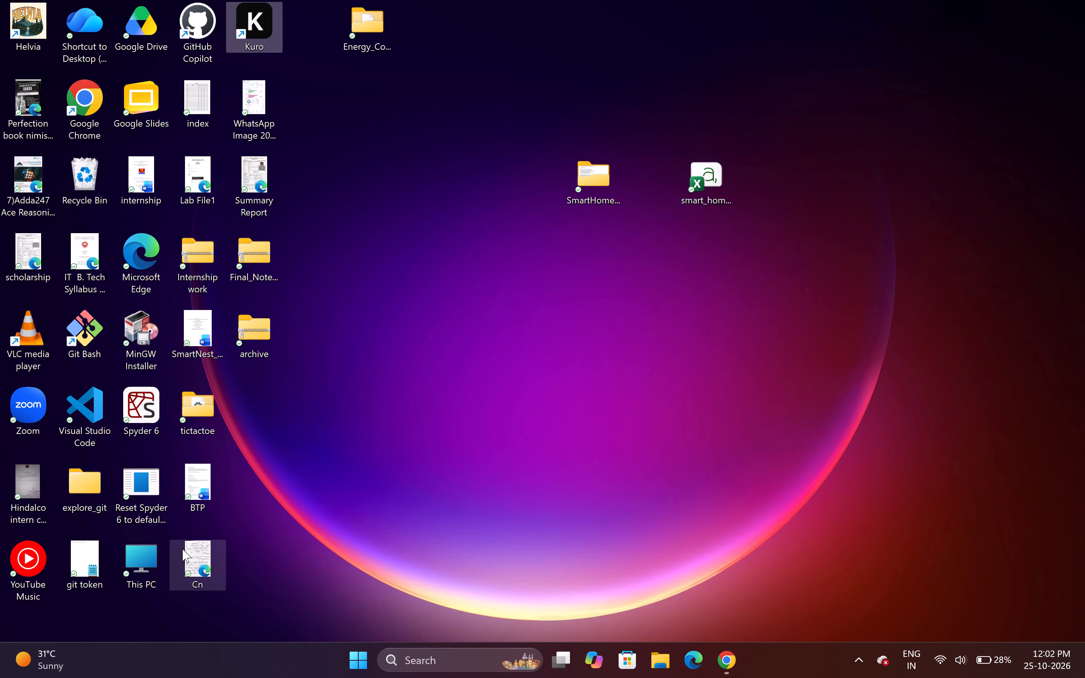
Delete the Cn PDF document from the desktop.
left_click(212, 555)
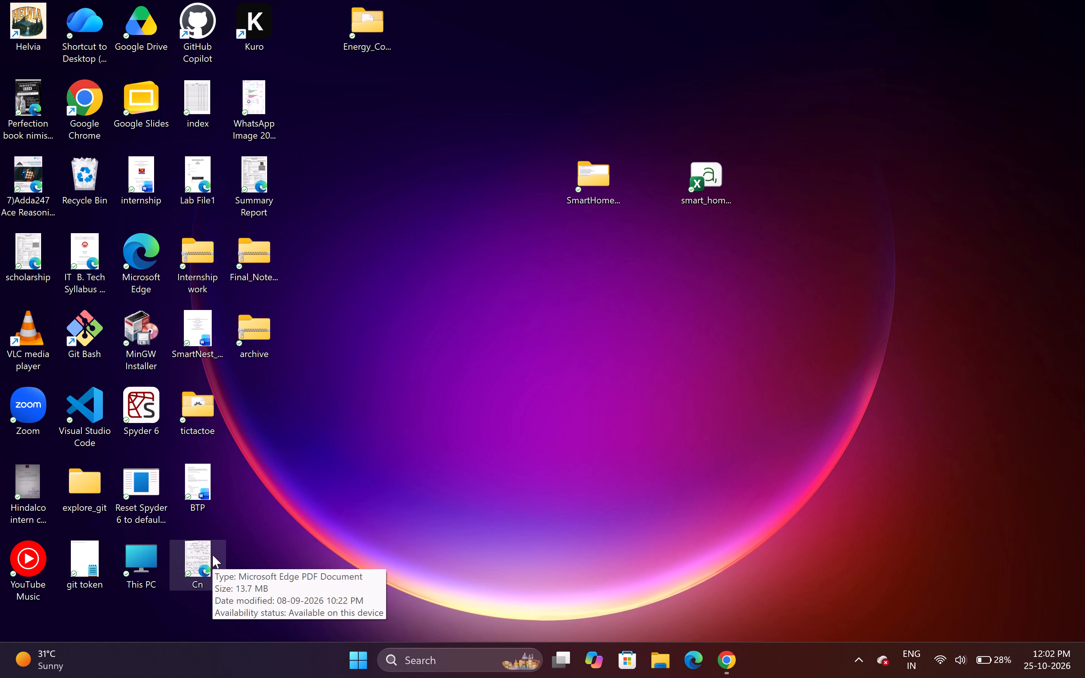
key("Delete")
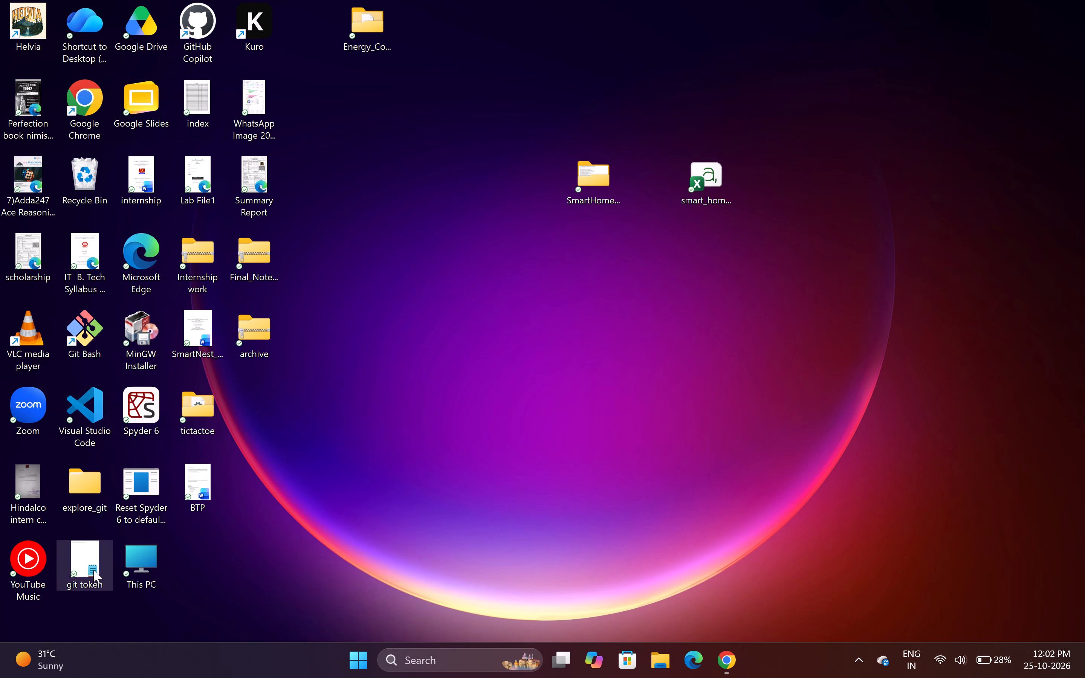
Delete the Spyder 6 shortcut and the shortcut that resets Spyder 6 to default settings from the desktop.
left_click(93, 570)
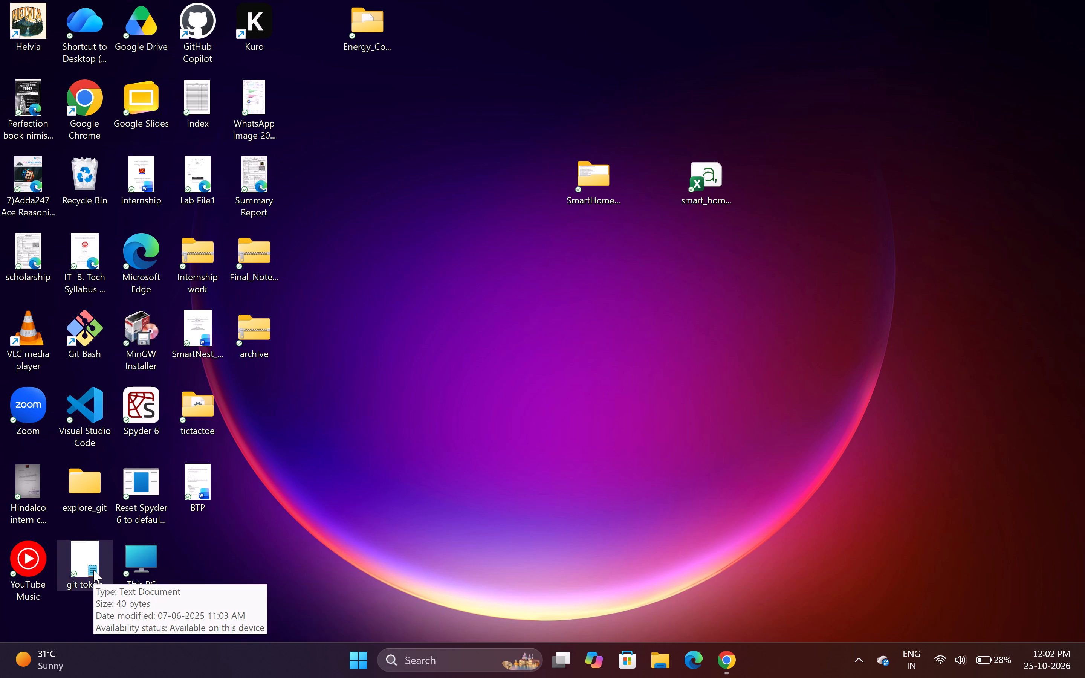
left_click(145, 504)
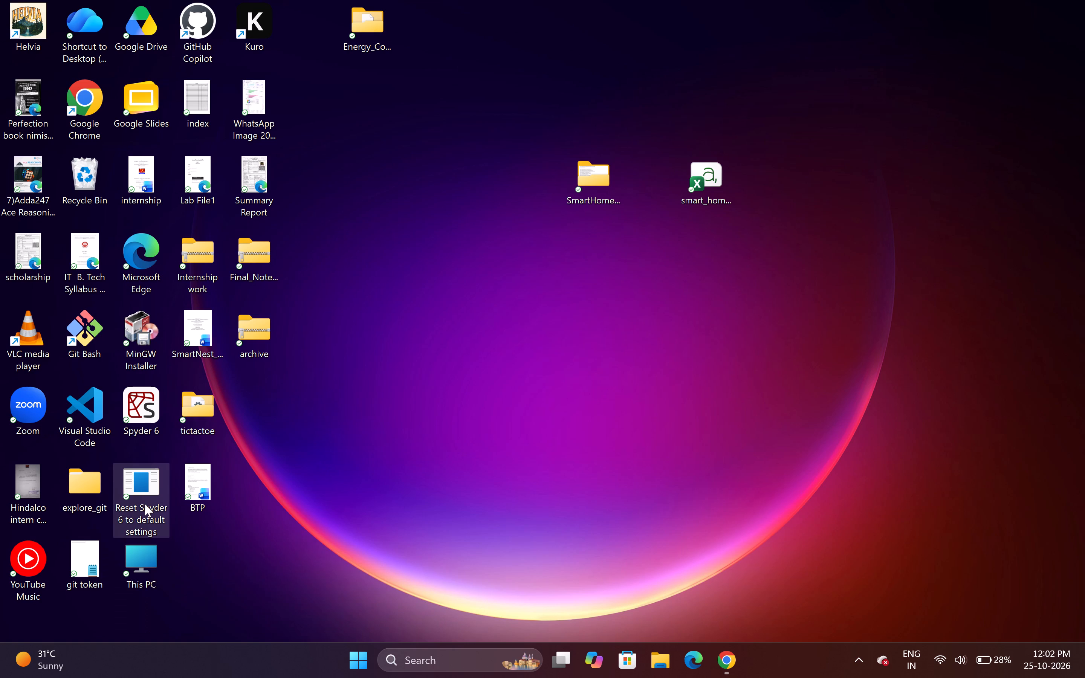
key("Delete")
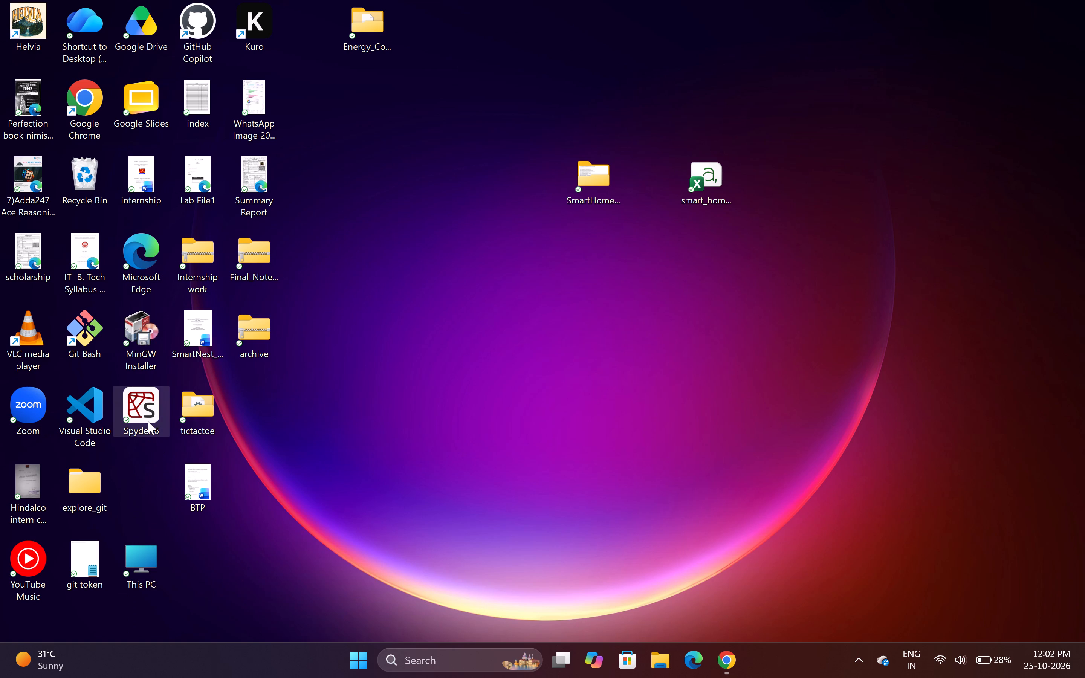
left_click(148, 421)
key("Delete")
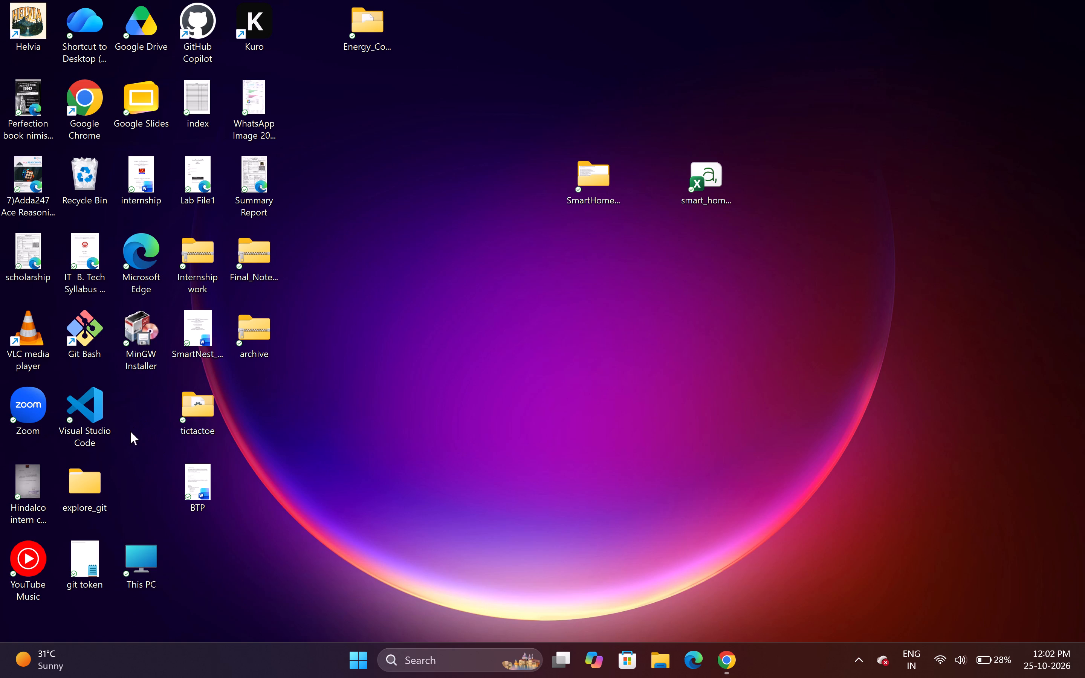
Move the BTP document and the tictactoe folder into the empty spots between MinGW Installer and This PC.
left_click_drag(186, 483, 150, 449)
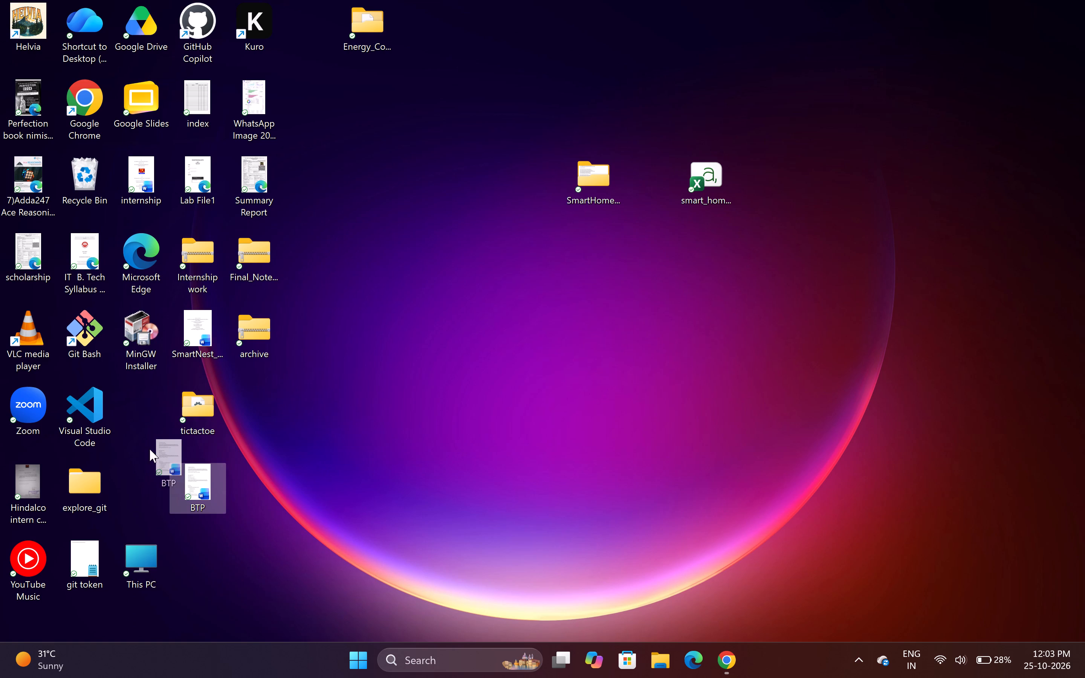
left_click_drag(150, 449, 134, 429)
left_click_drag(208, 410, 165, 473)
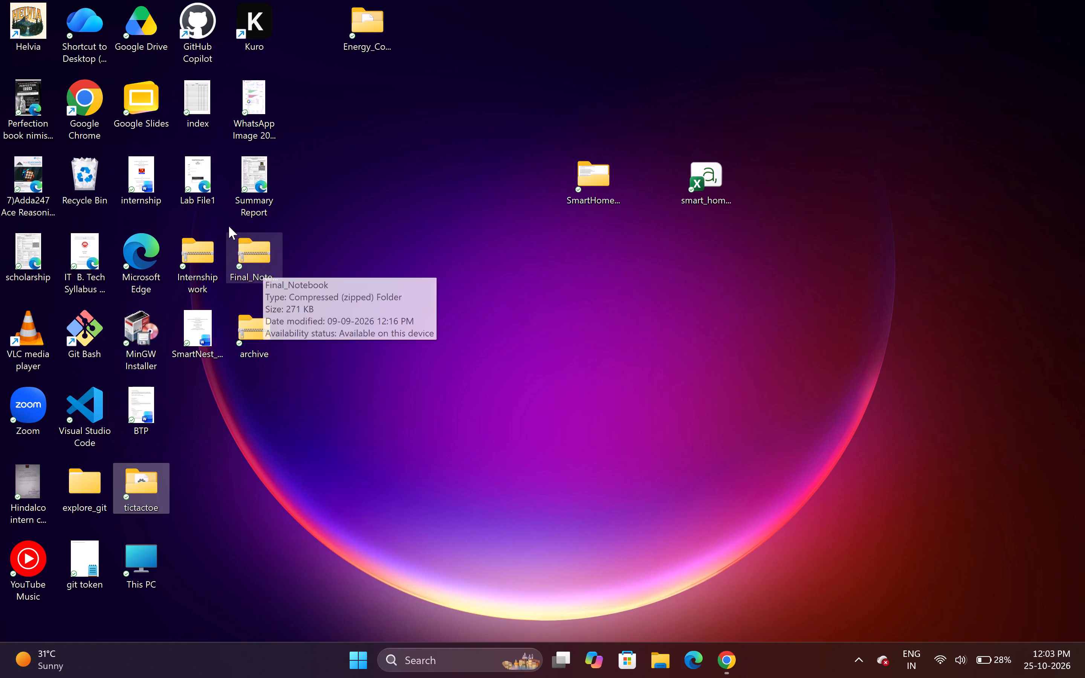
Open the WhatsApp image from the desktop for viewing and close it again.
double_click(266, 103)
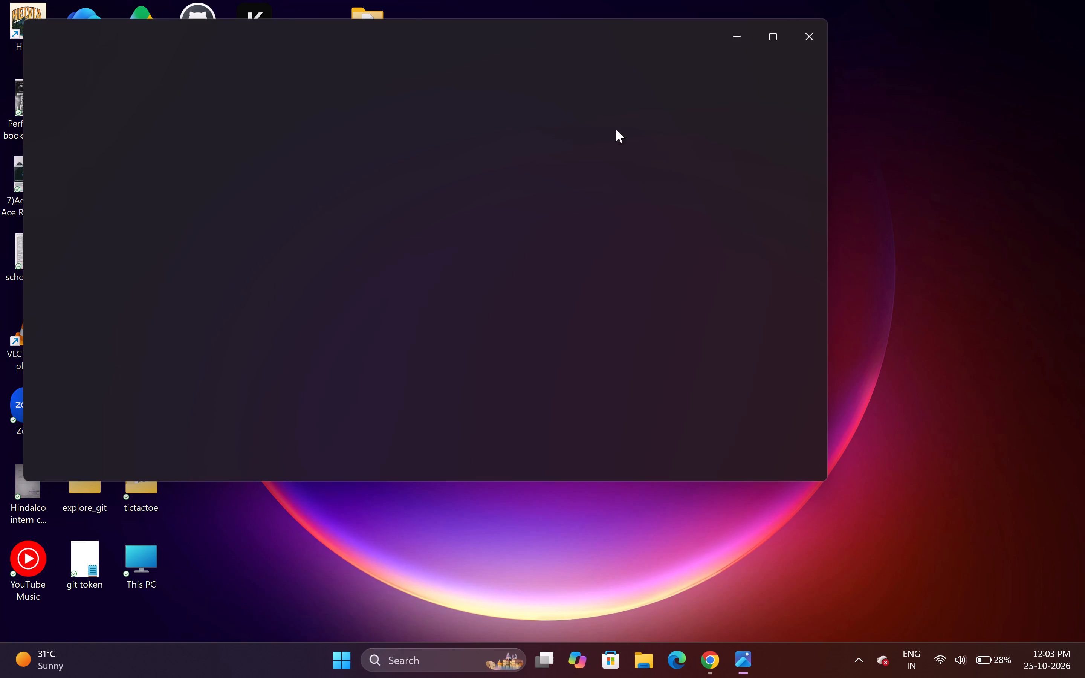
left_click(802, 35)
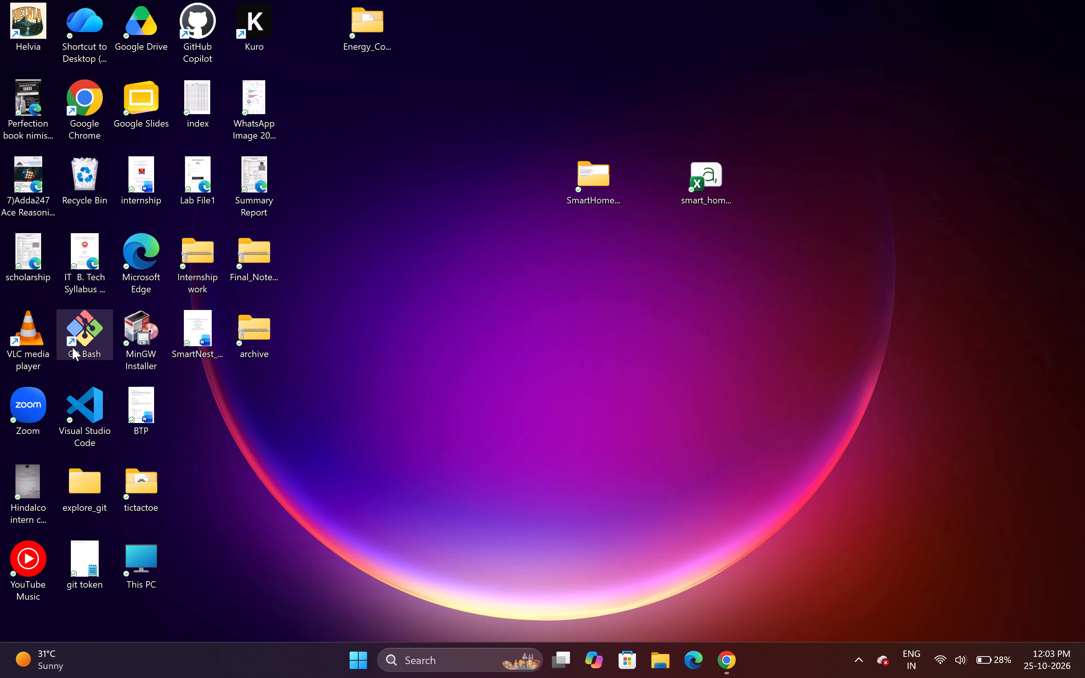
Open the Energy_Consumption-main folder from the desktop.
left_click(362, 20)
triple_click(362, 20)
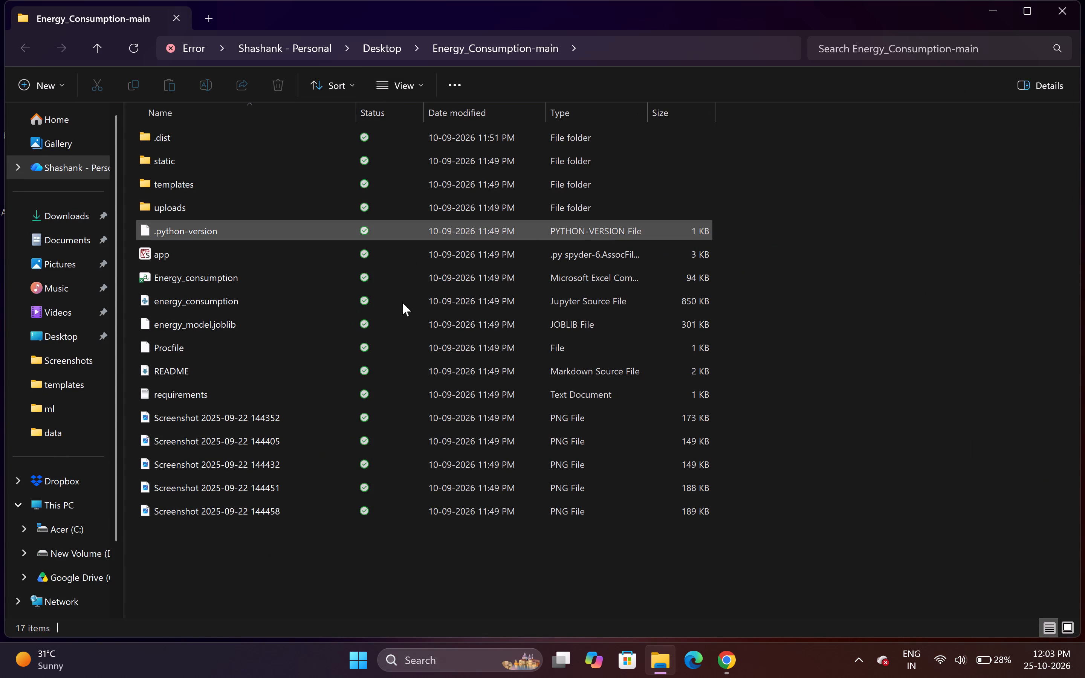
Examine the 144352, 144405 and 144451 screenshots of the prediction app in the Energy_Consumption-main folder, then close the folder.
double_click(247, 414)
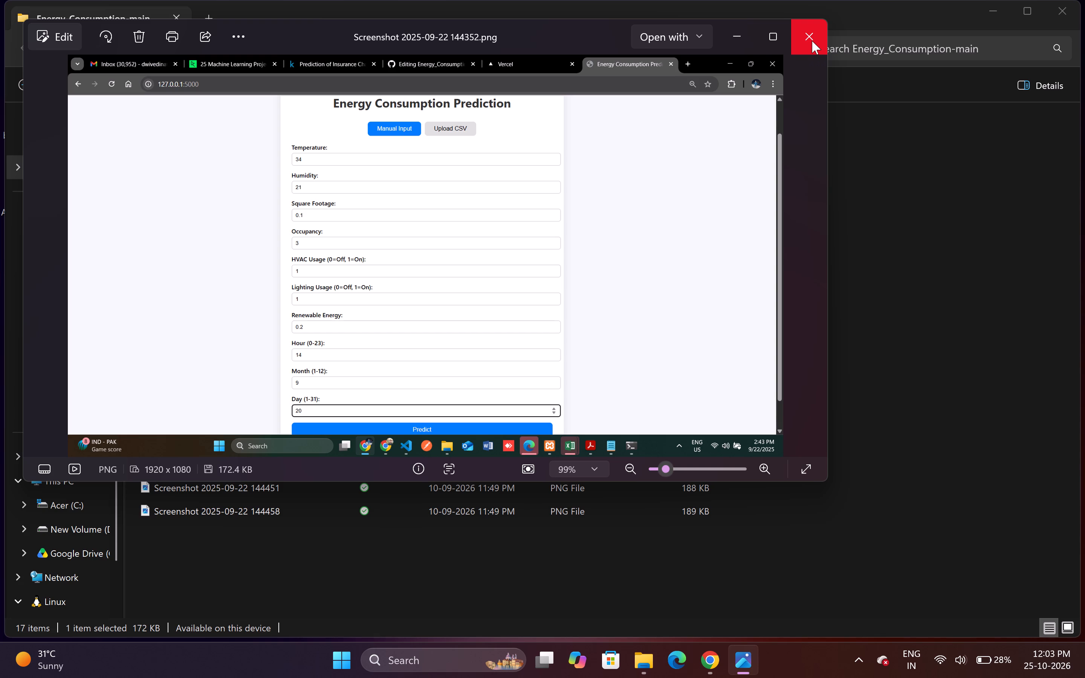
left_click(812, 41)
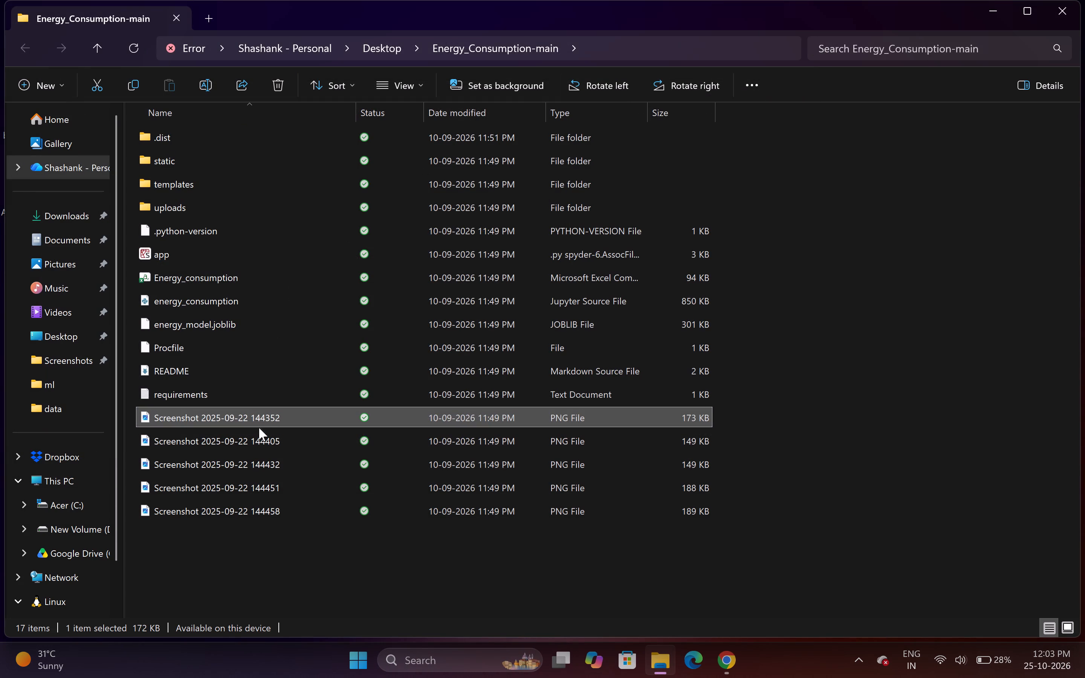
double_click(253, 437)
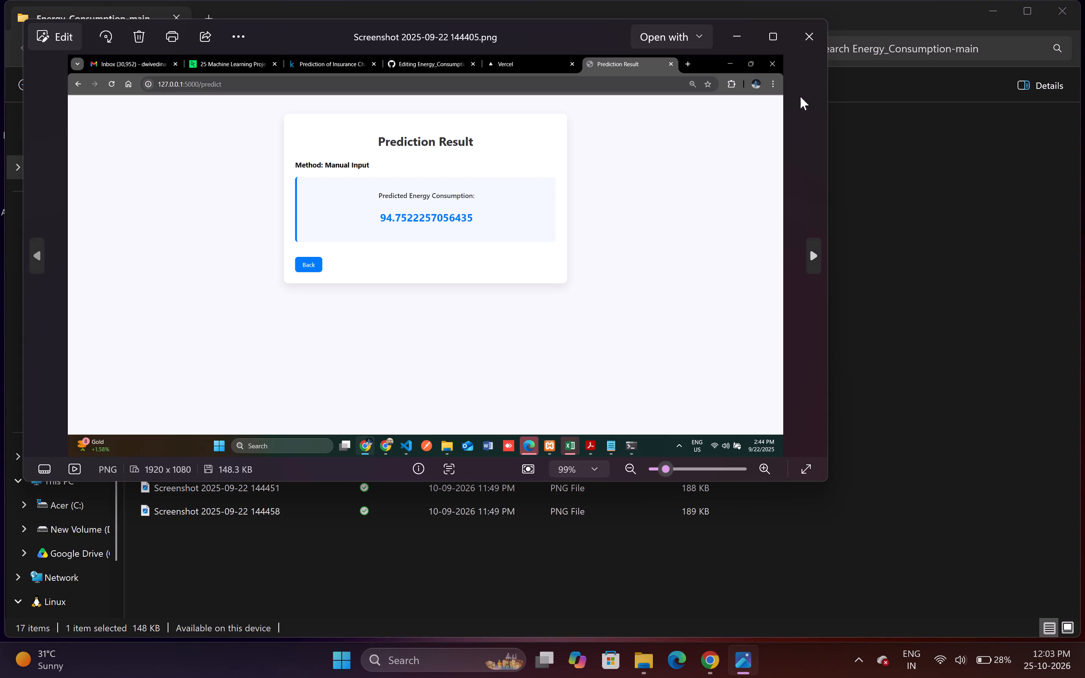
left_click(801, 34)
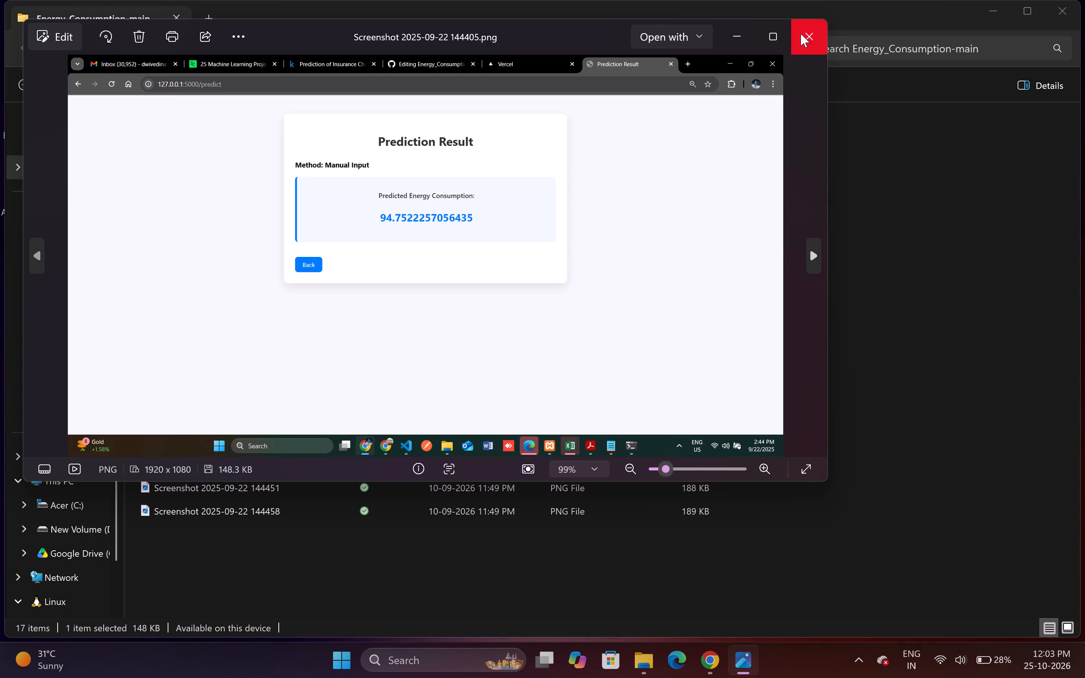
double_click(260, 484)
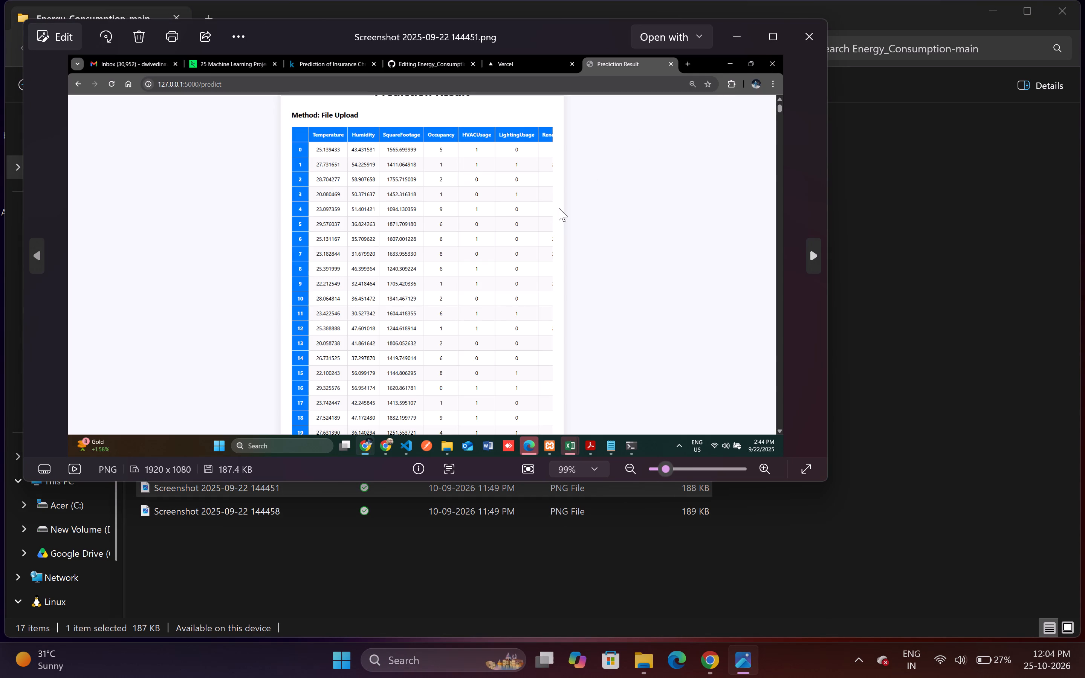
scroll(559, 208, "up", 12, "ctrl")
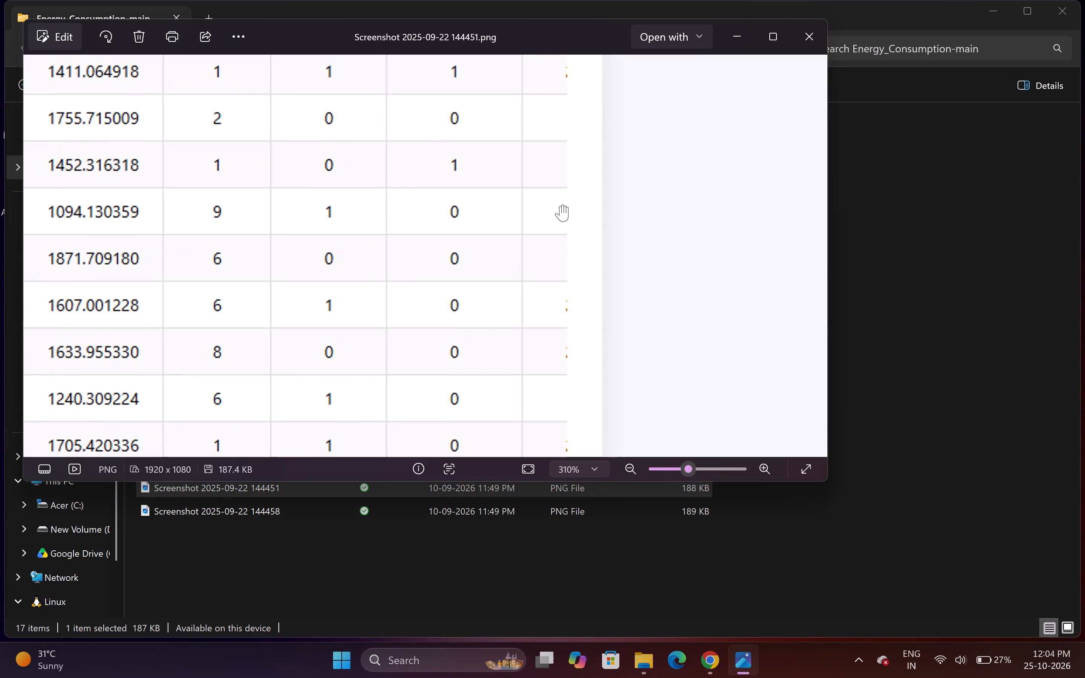
scroll(560, 205, "down", 7, "ctrl")
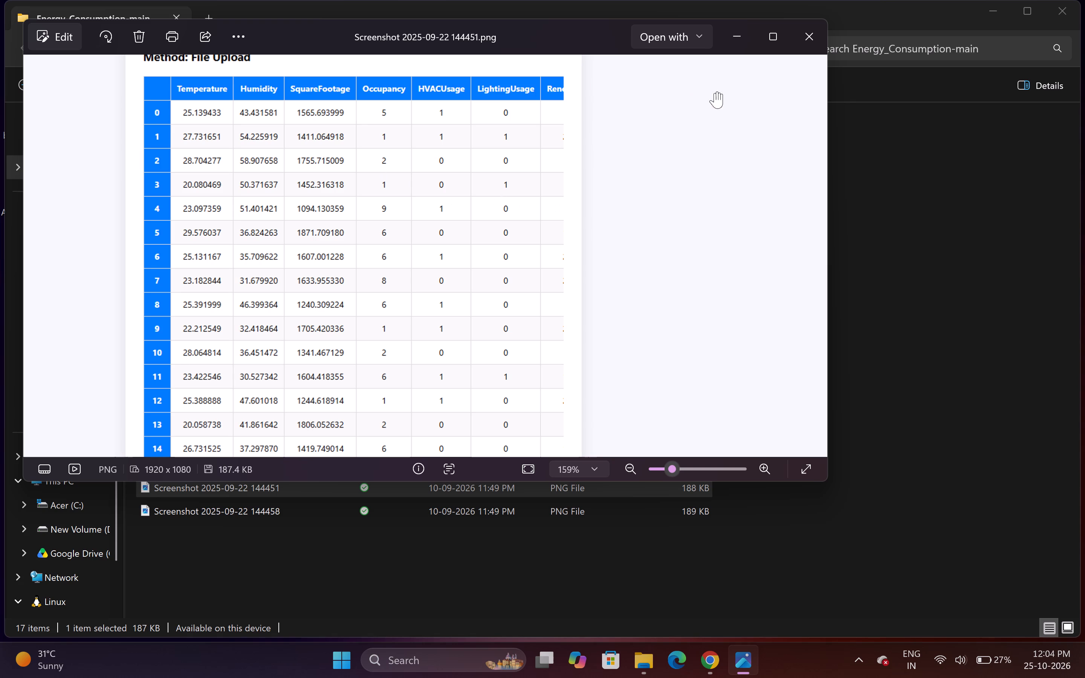
left_click(818, 39)
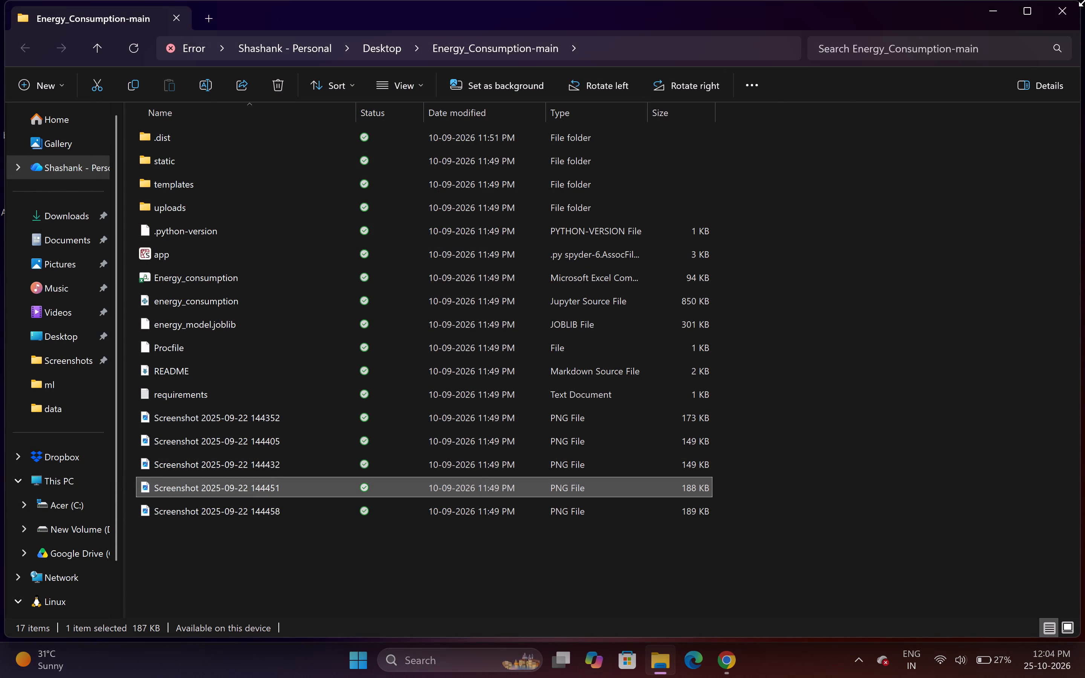
left_click(1056, 16)
left_click(1056, 16)
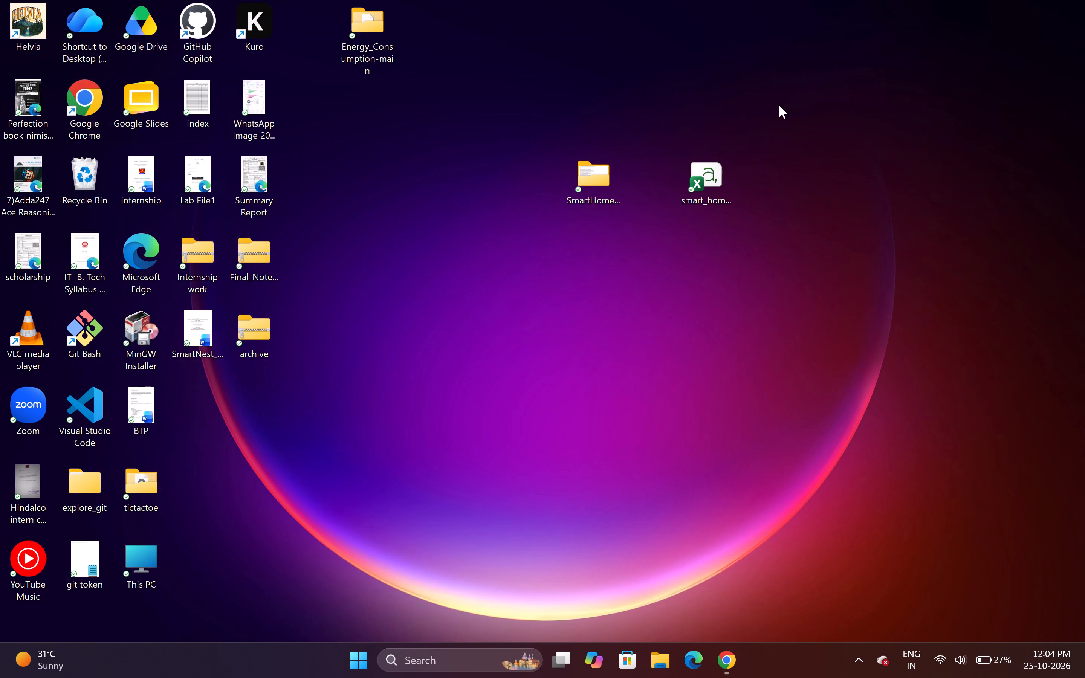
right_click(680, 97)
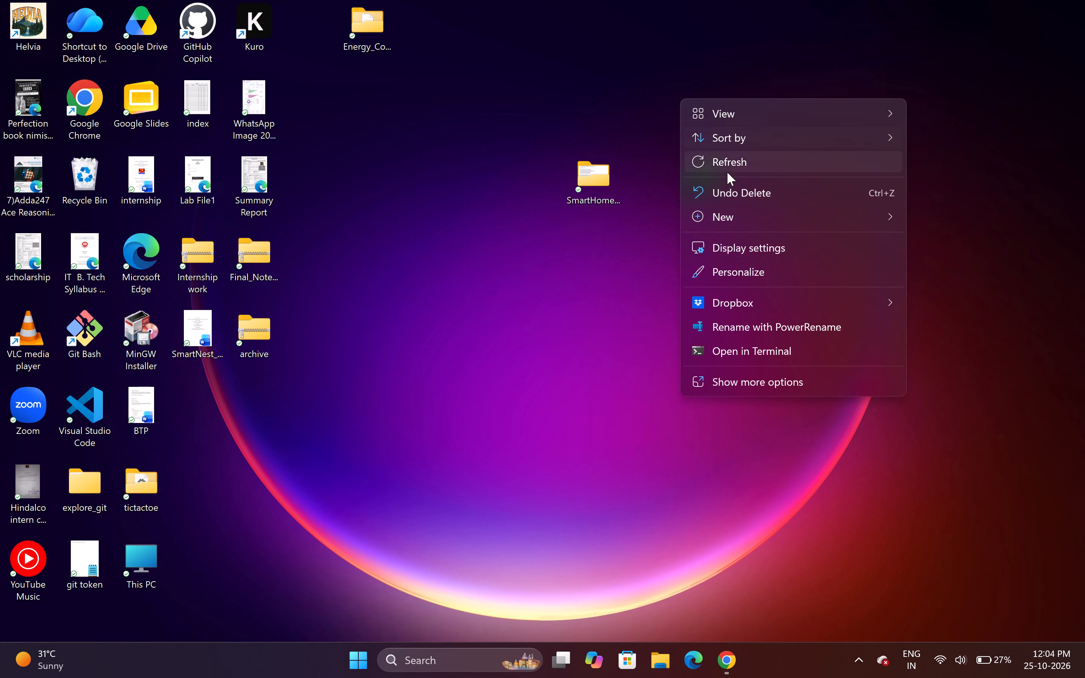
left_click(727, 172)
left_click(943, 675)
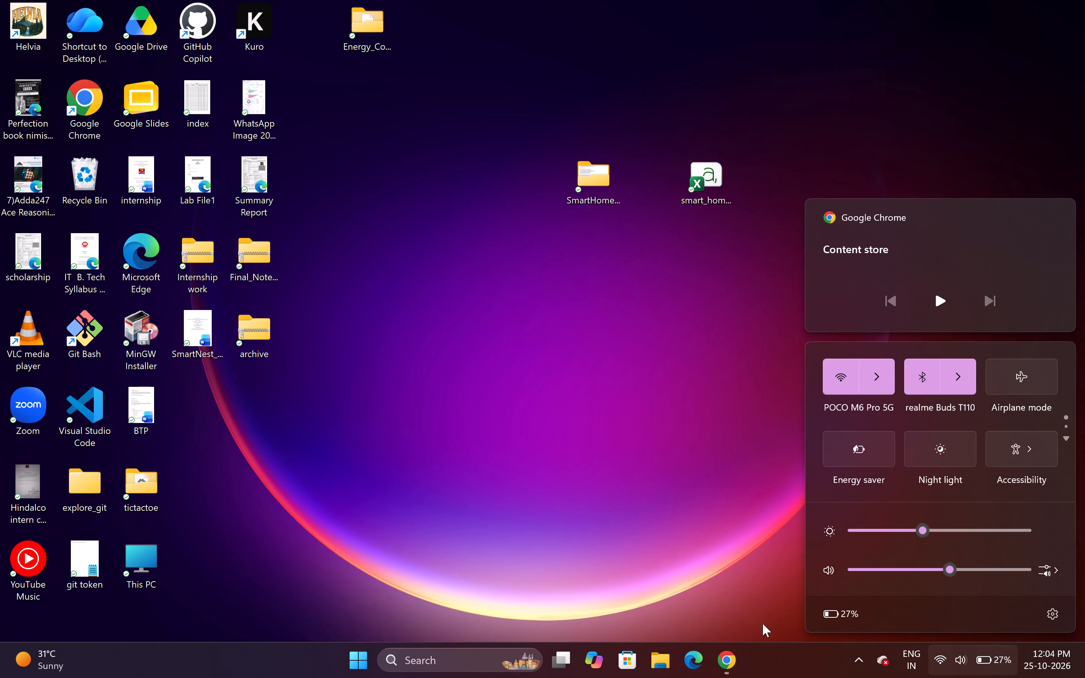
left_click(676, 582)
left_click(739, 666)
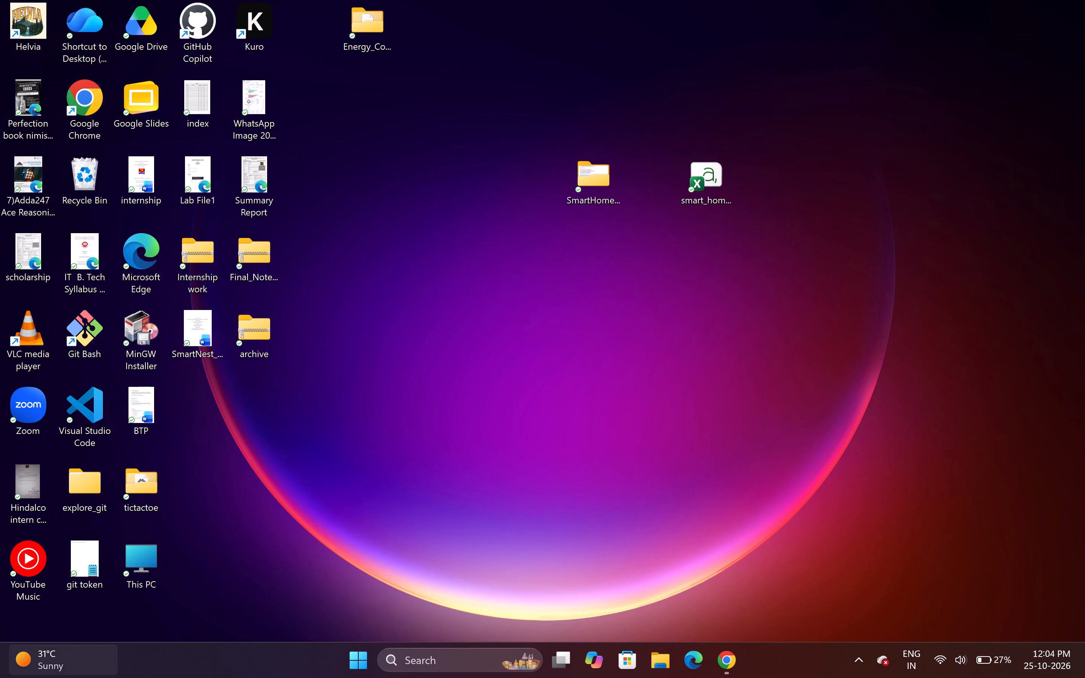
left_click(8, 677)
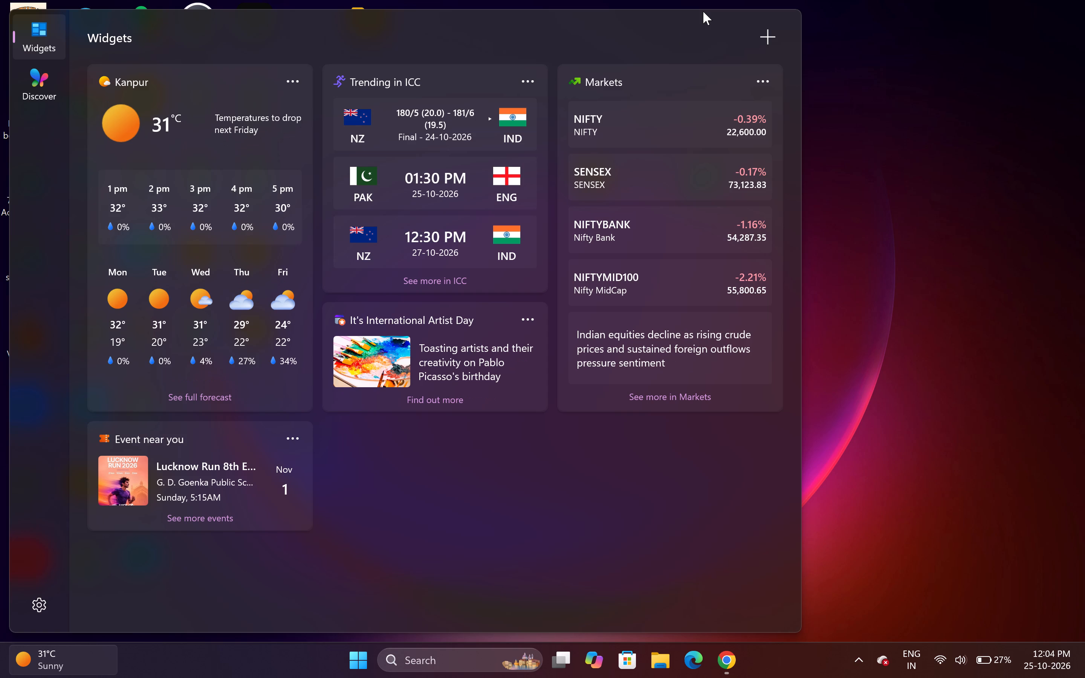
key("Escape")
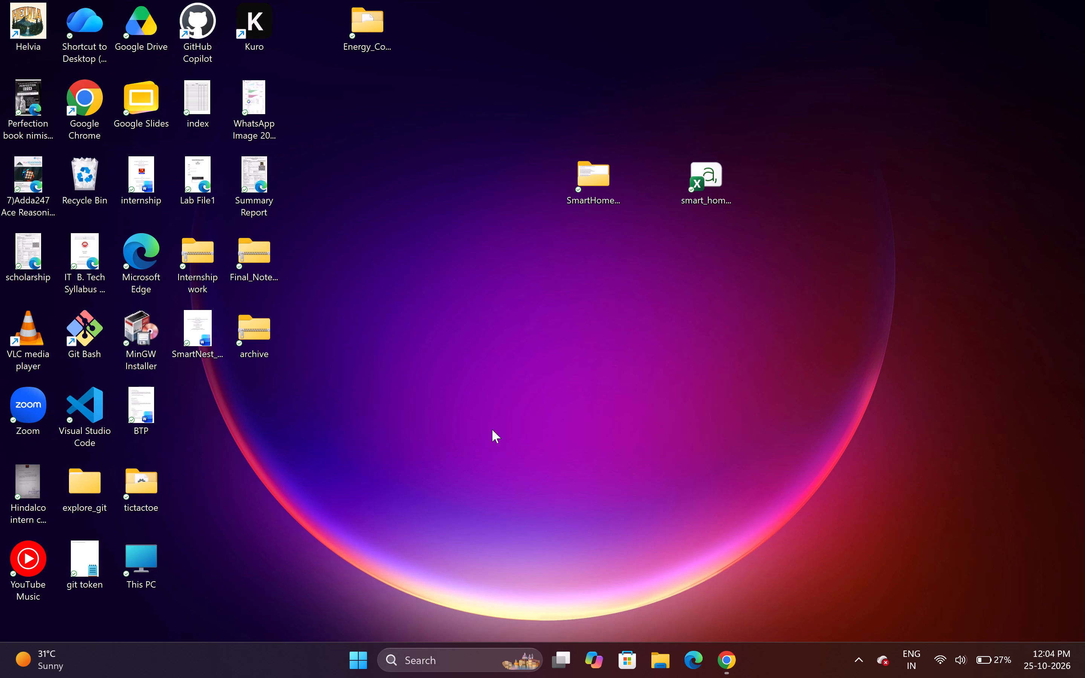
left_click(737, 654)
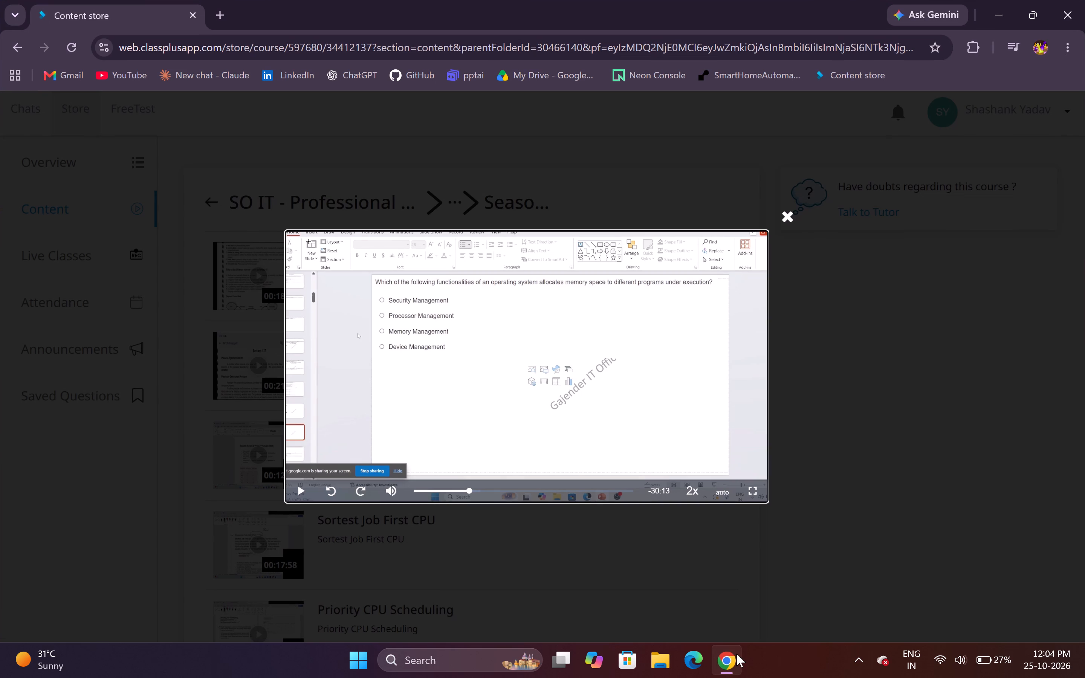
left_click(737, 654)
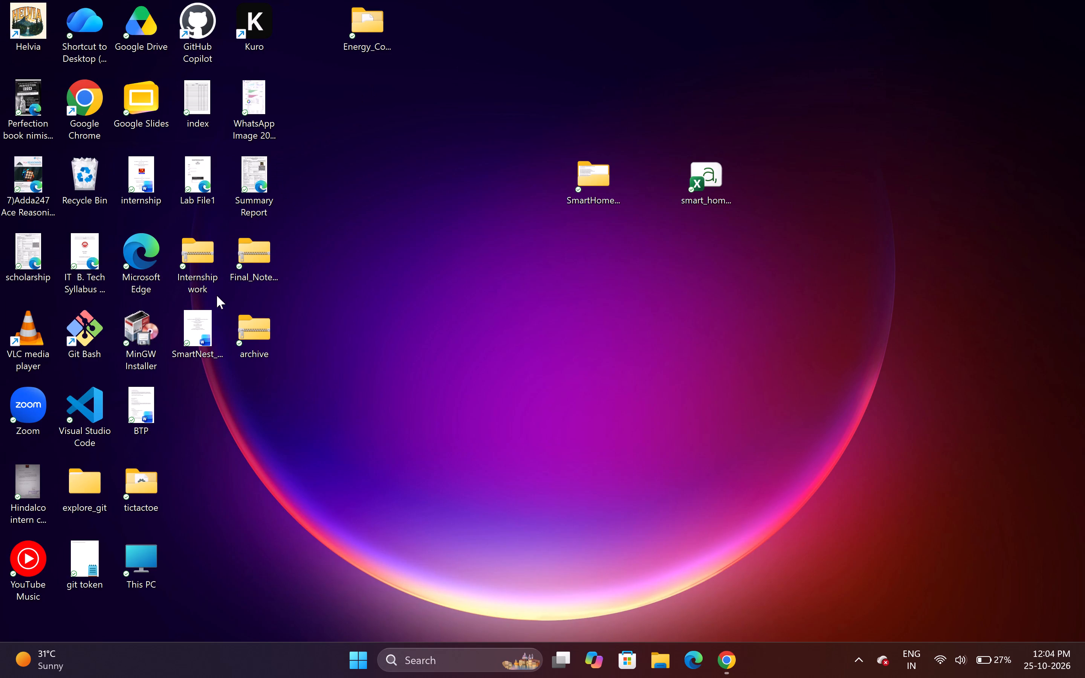
Check the contents of the Final_Notebook zip archive on the desktop and close it.
double_click(248, 252)
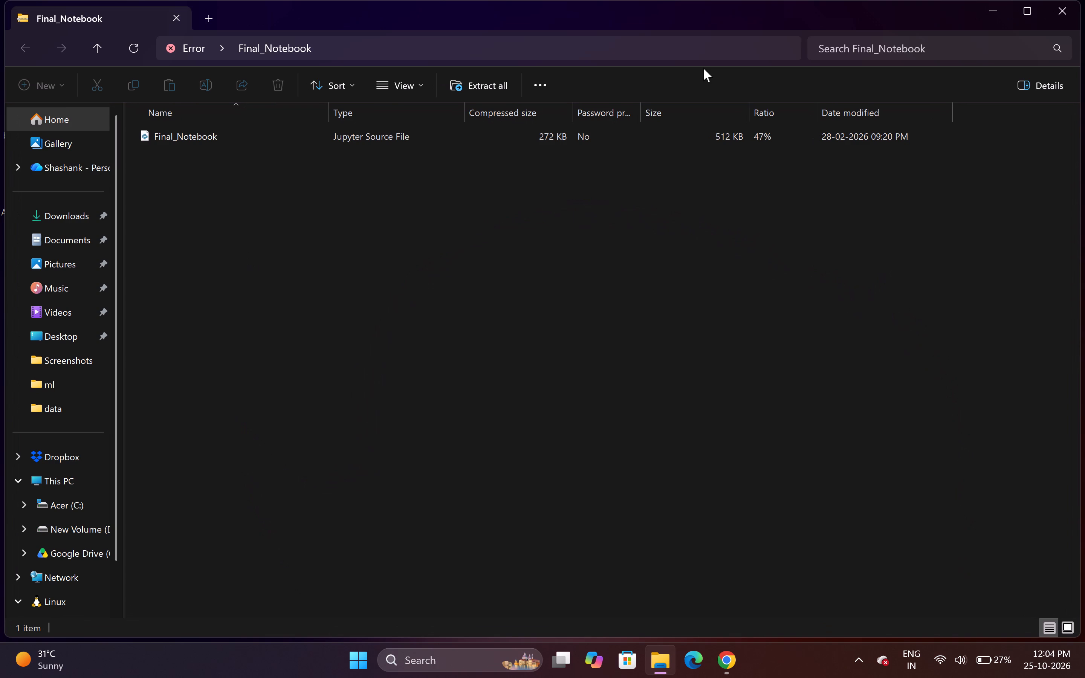
left_click(1046, 15)
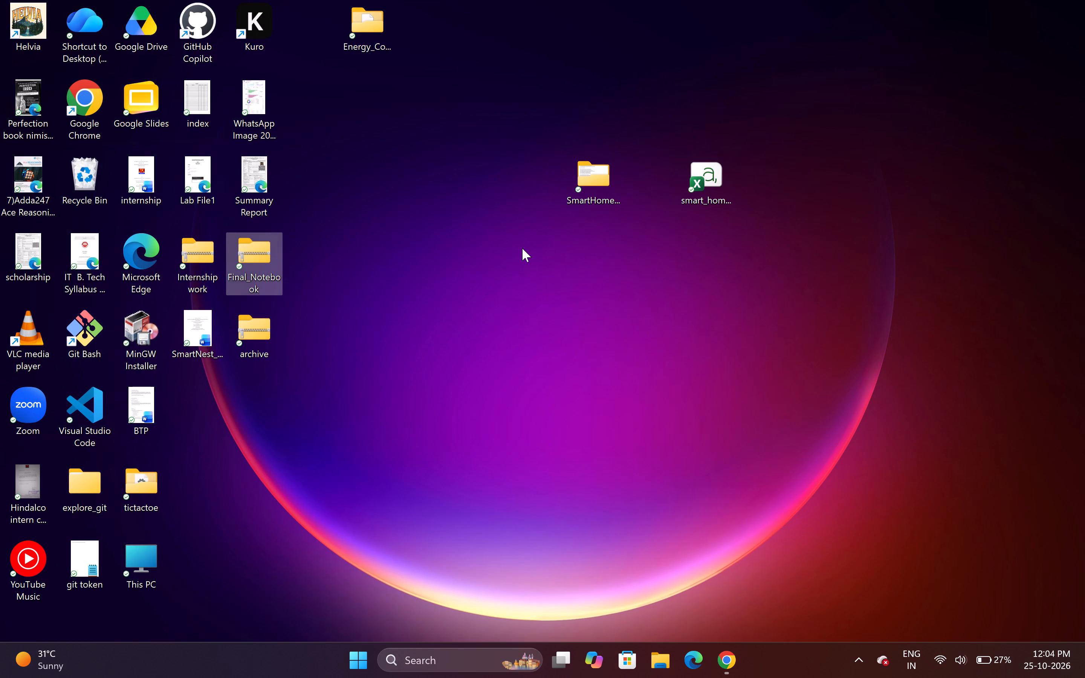
Look through the Level1_Web_Development_Internship page from the Internship work zip archive and close its browser tab.
double_click(213, 264)
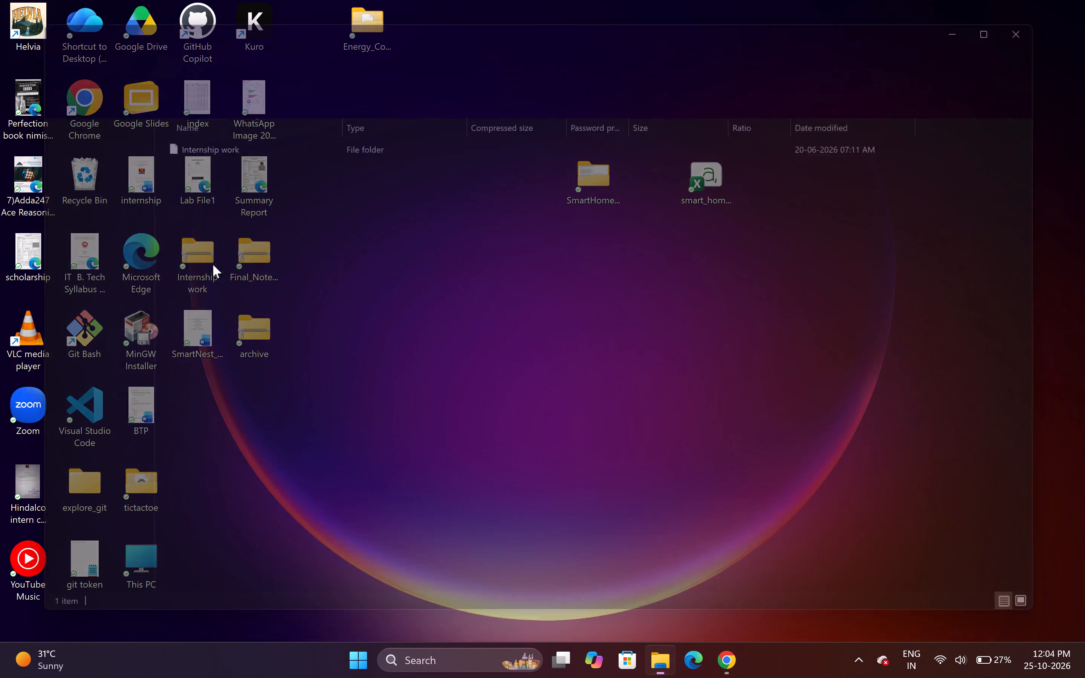
double_click(214, 144)
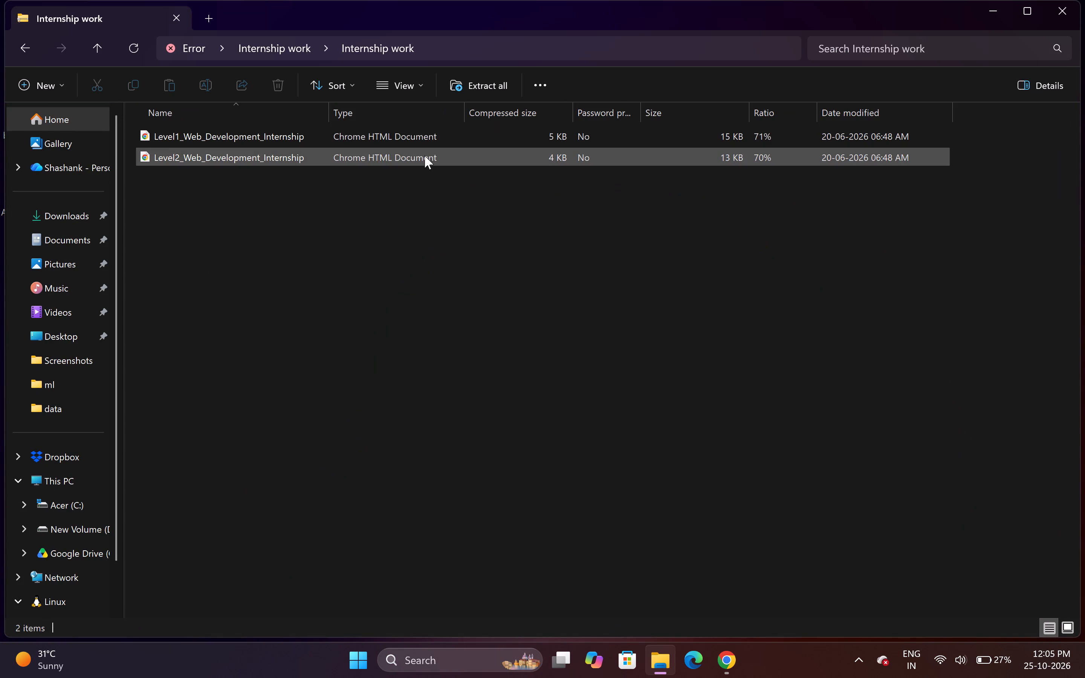
double_click(422, 142)
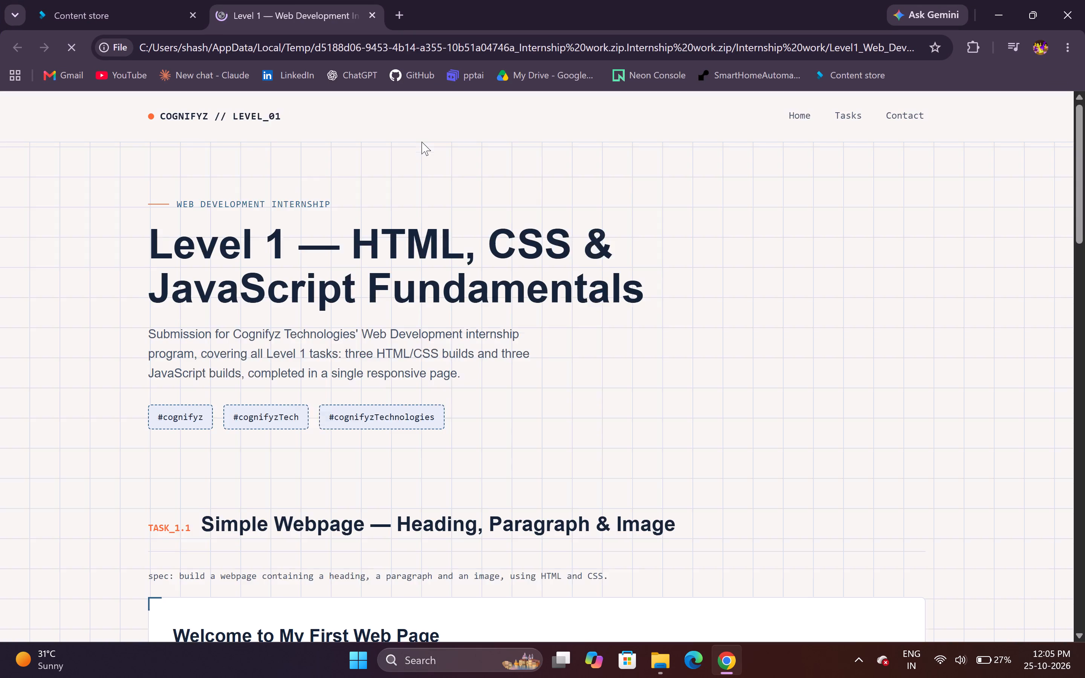
scroll(379, 259, "down", 9)
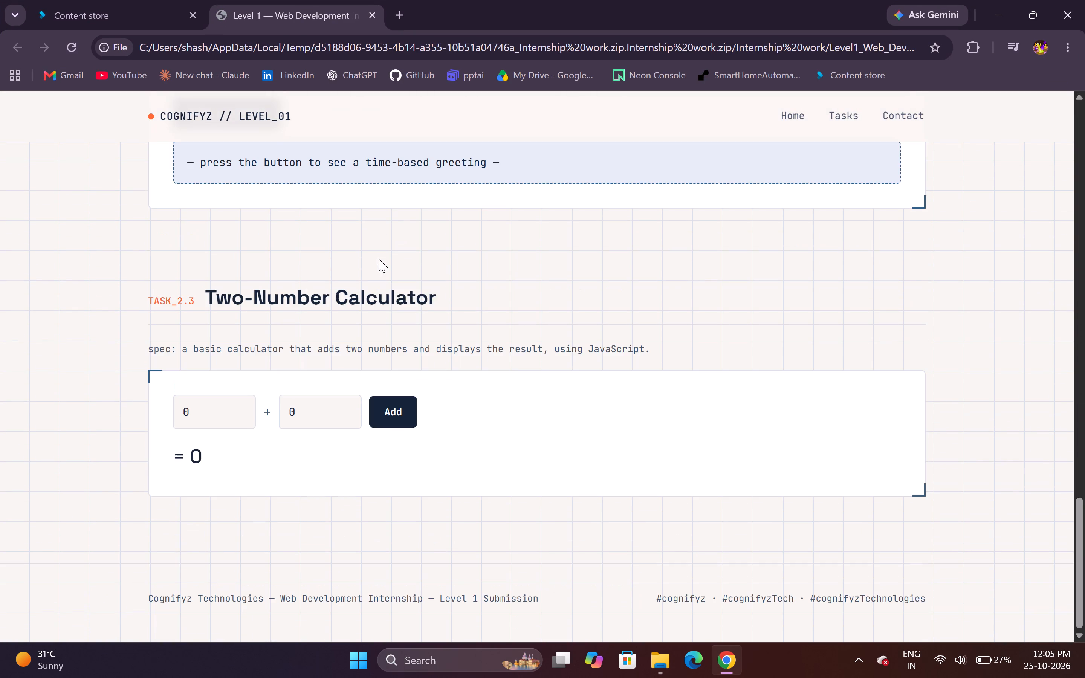
scroll(379, 259, "up", 12)
scroll(379, 259, "down", 10)
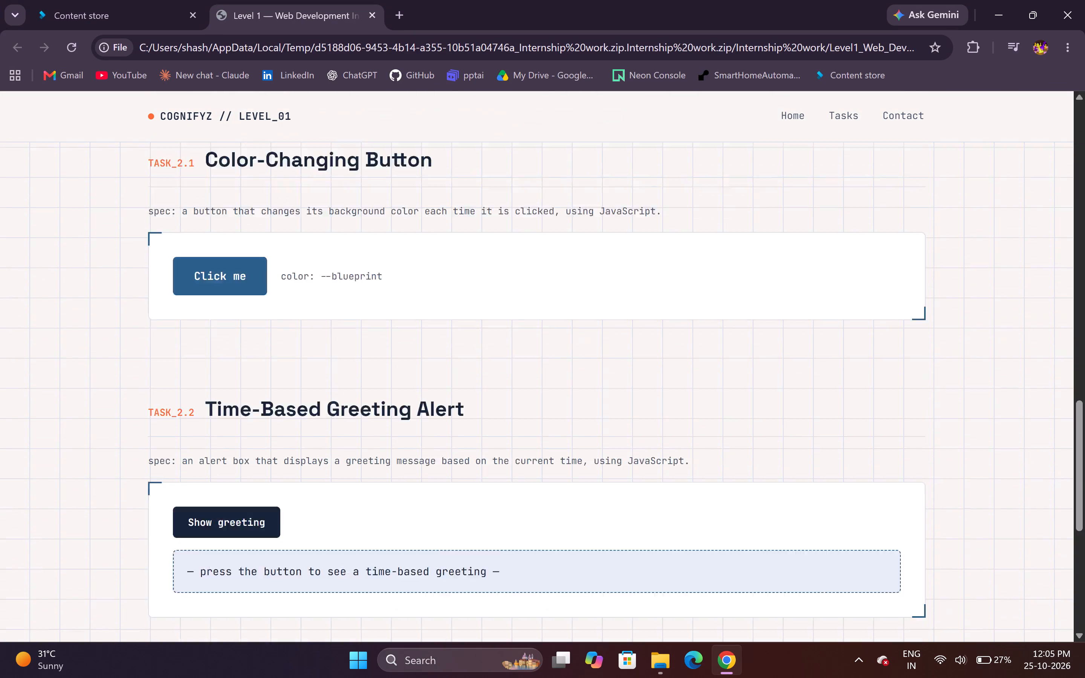
left_click(1077, 0)
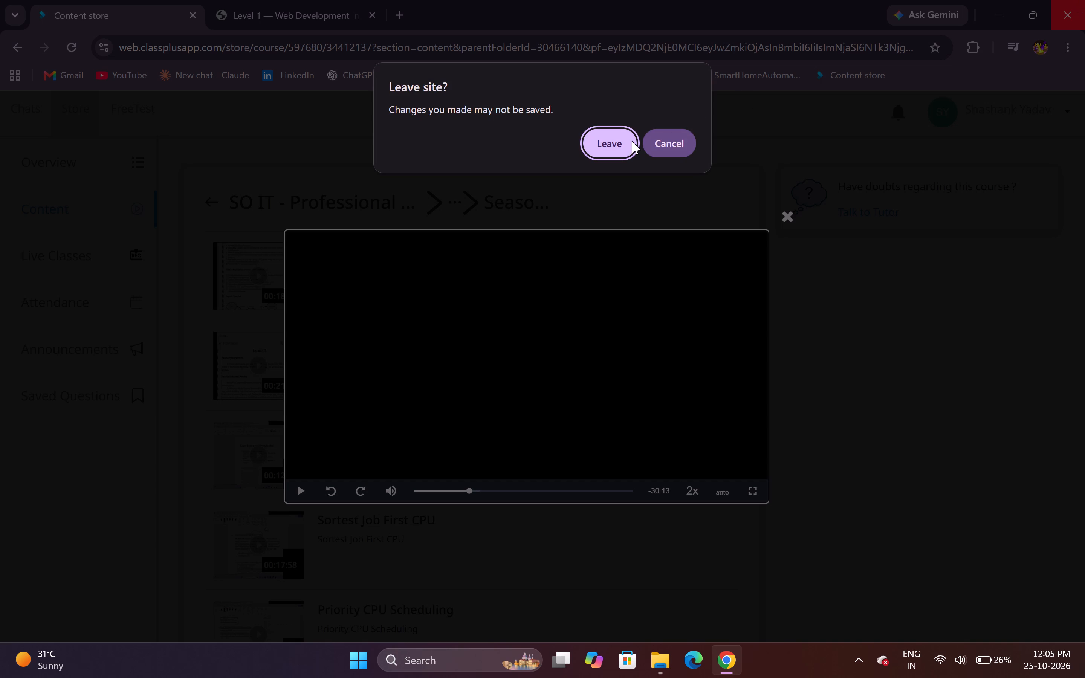
left_click(656, 135)
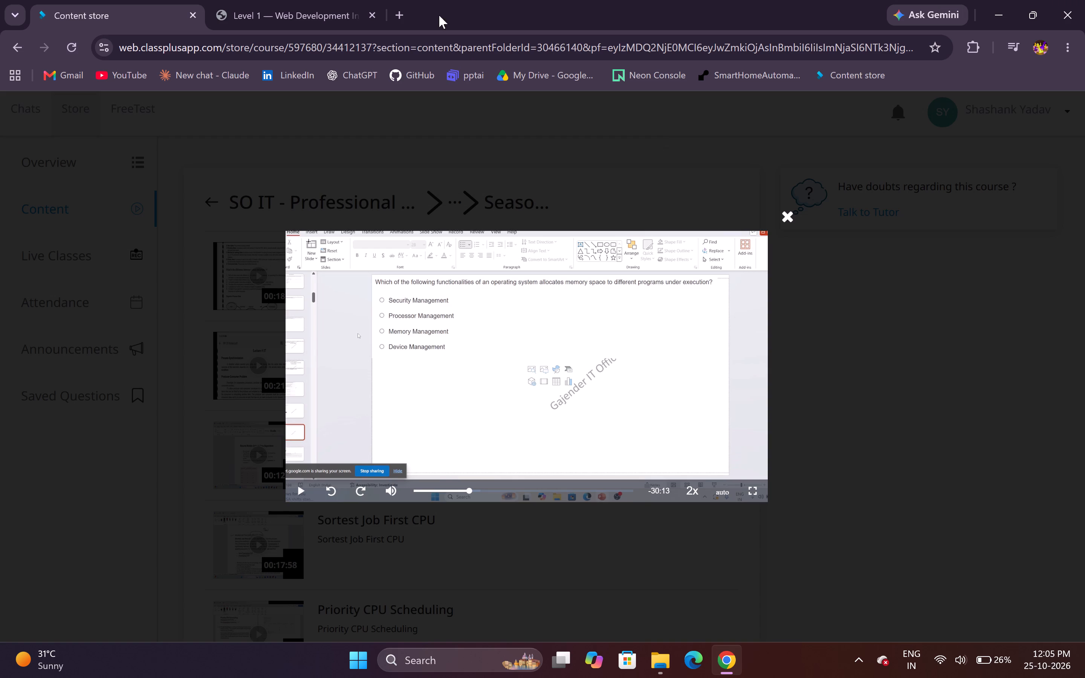
left_click(366, 12)
left_click(378, 14)
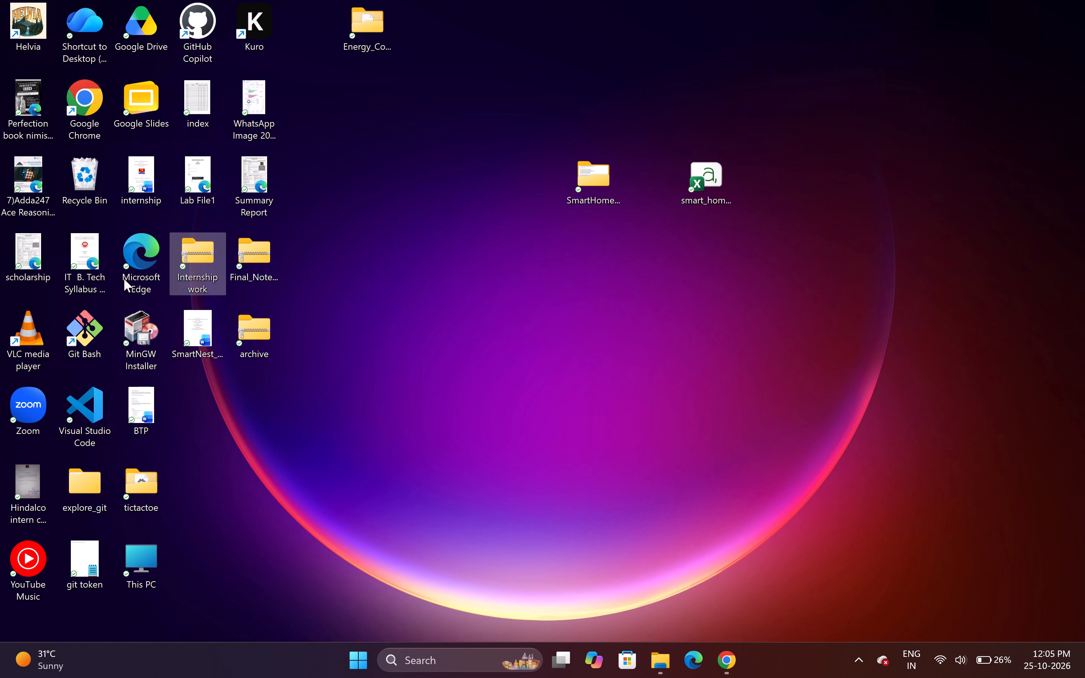
View the internship report document from the desktop in Word and close it.
double_click(136, 194)
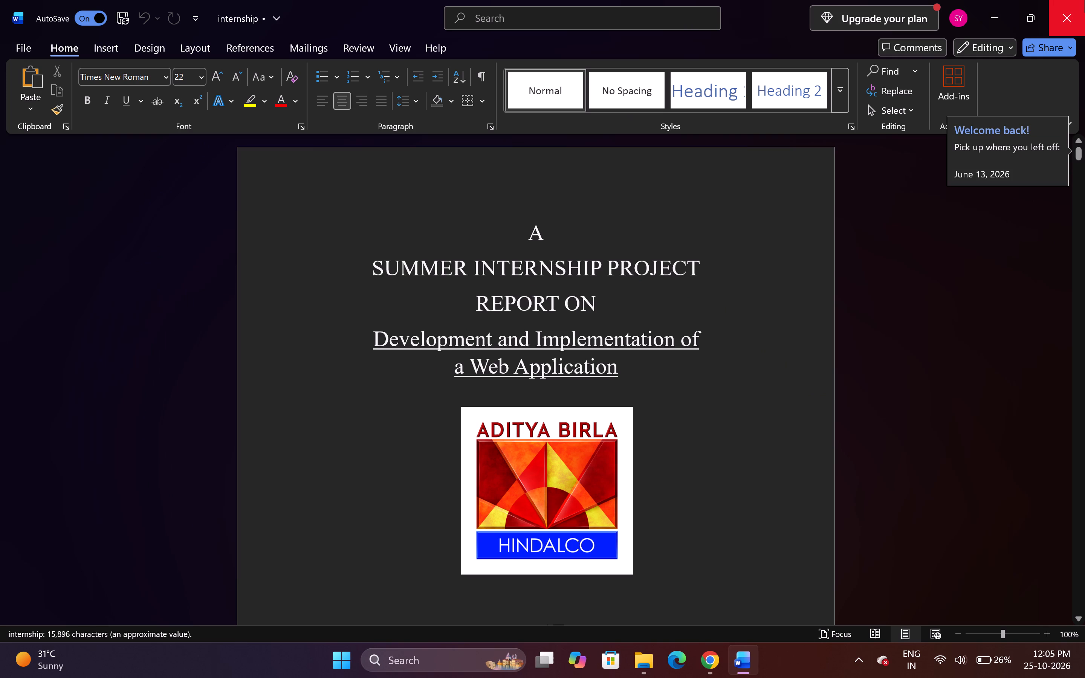
left_click(1079, 0)
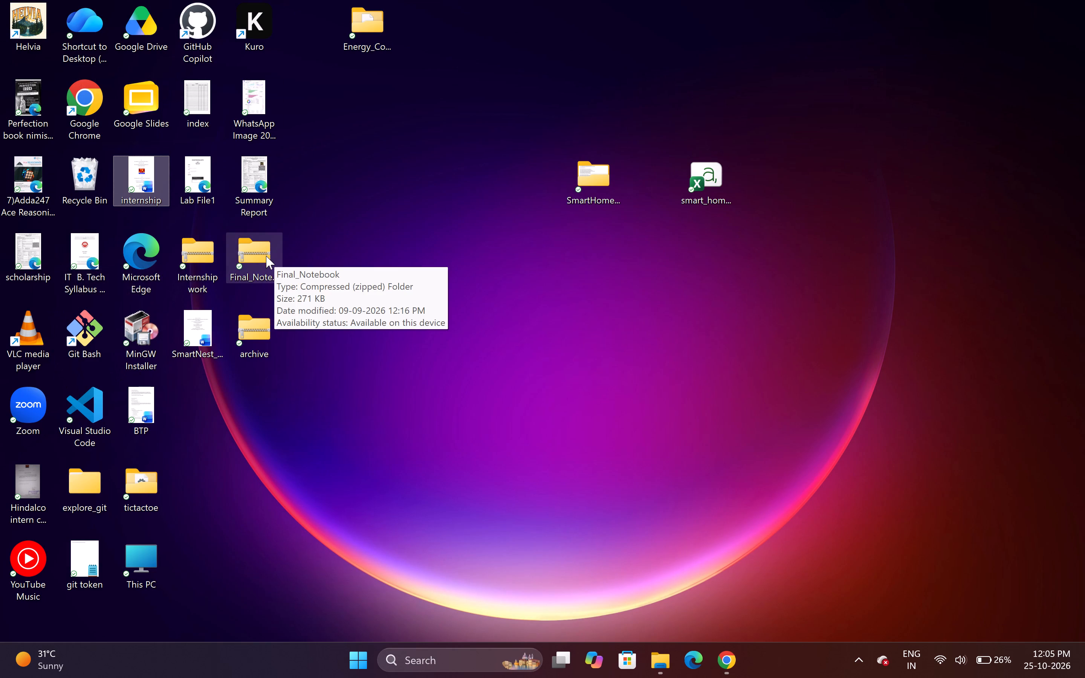
Check the contents of the archive zip folder on the desktop and close it.
double_click(244, 326)
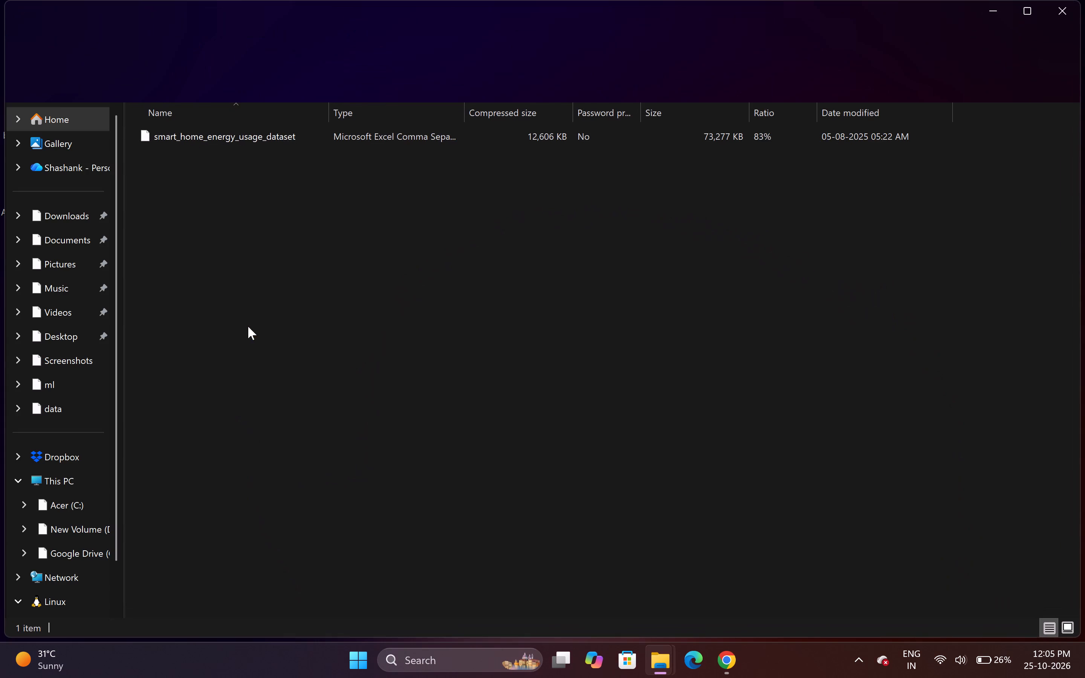
left_click(1051, 15)
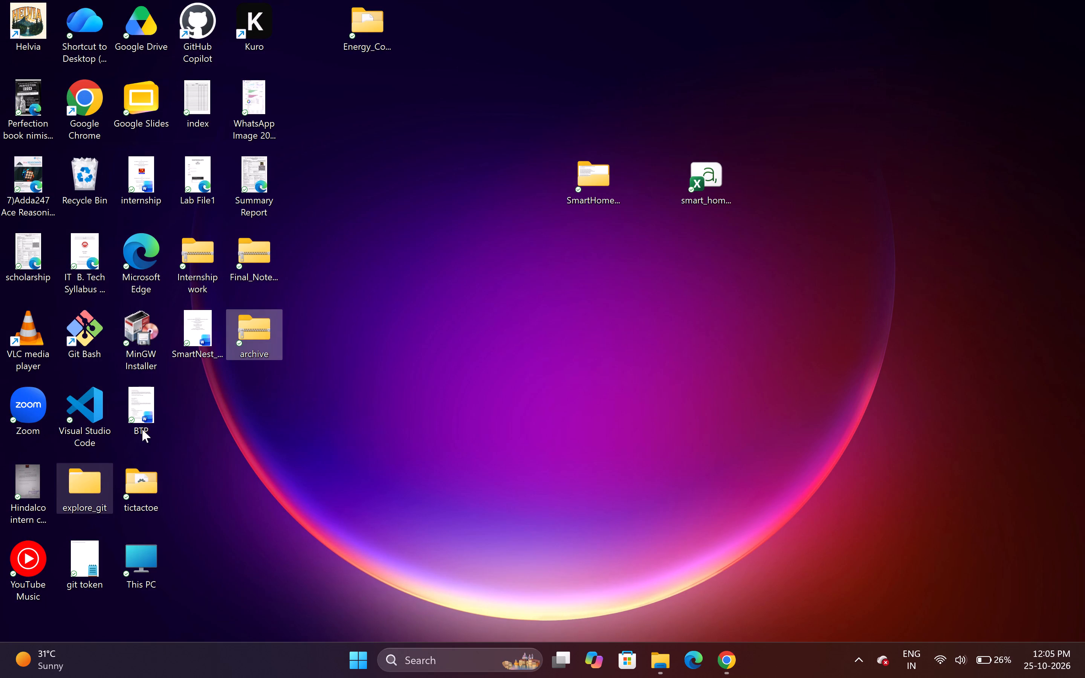
Open the BTP document from the desktop in Word and read its project contribution, minor project and major project sections.
double_click(147, 421)
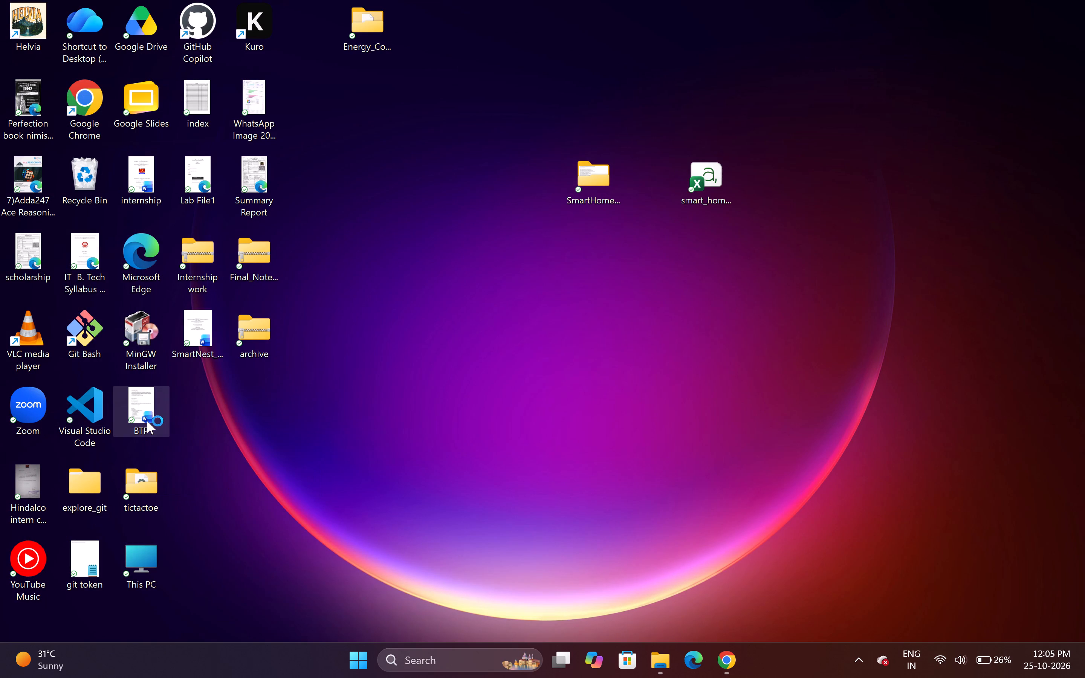
scroll(462, 380, "down", 2)
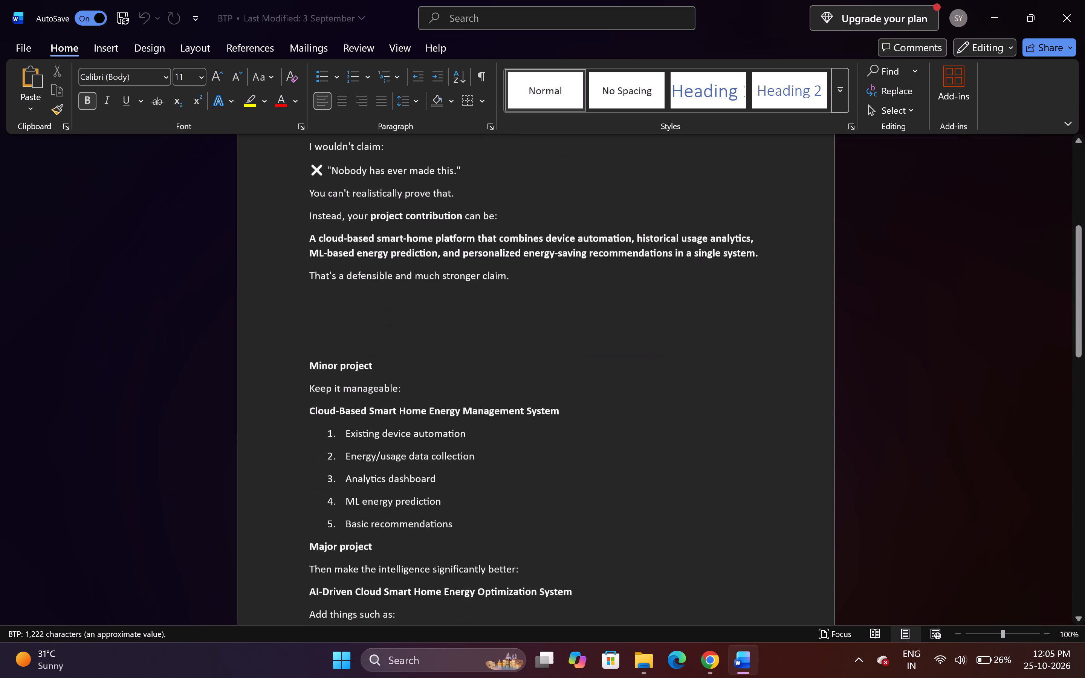
scroll(462, 380, "up", 1)
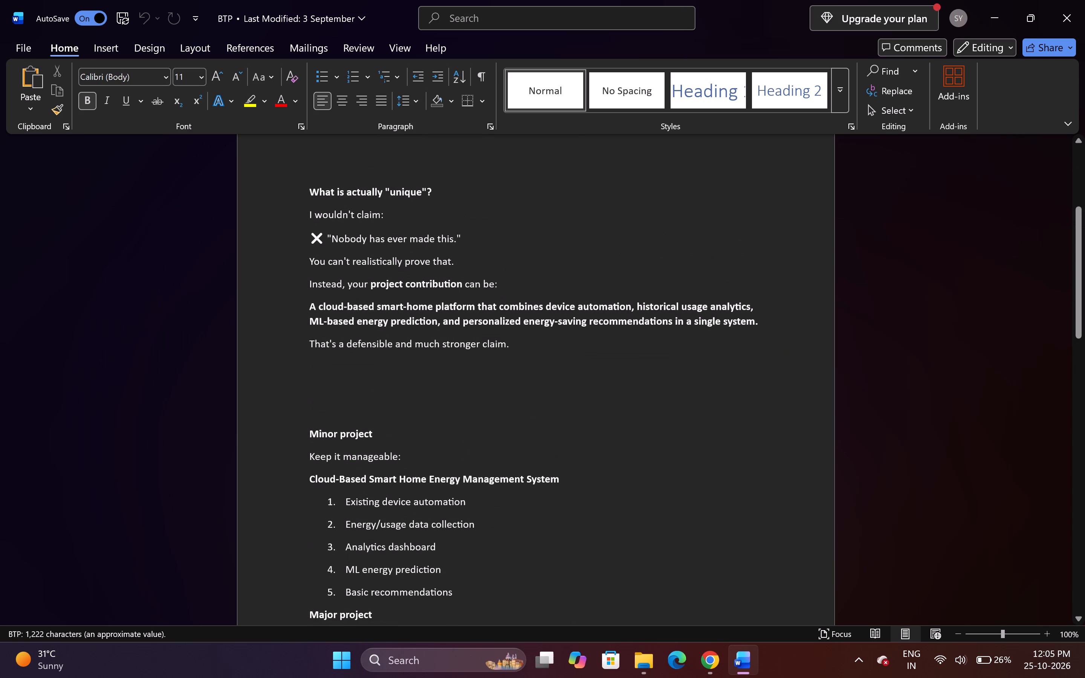
scroll(462, 380, "down", 2)
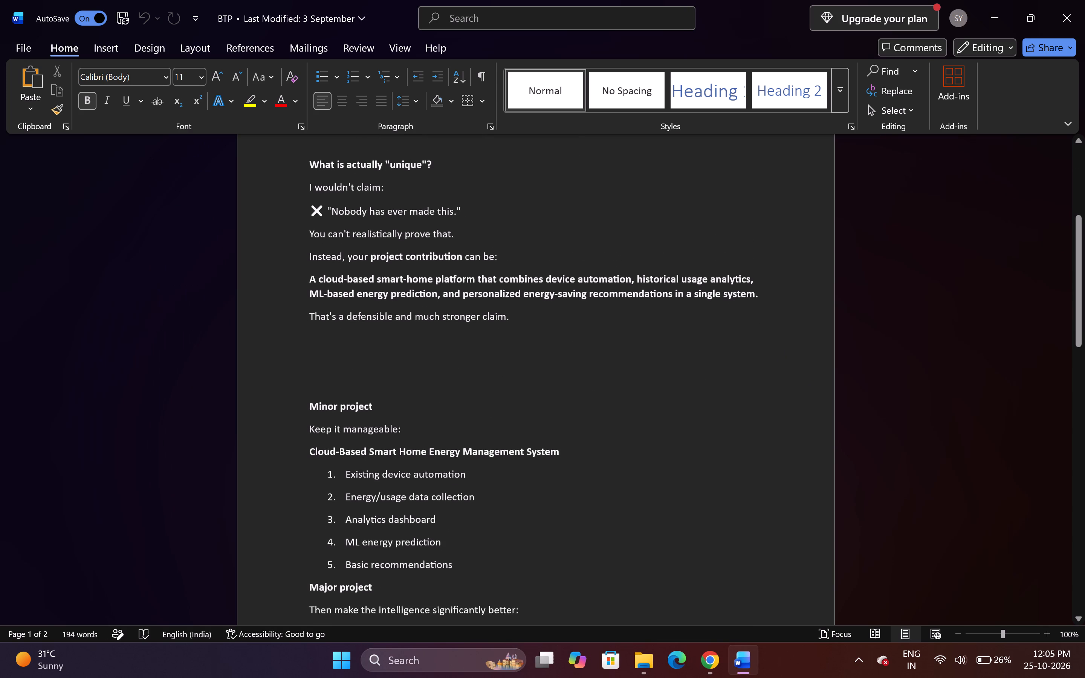
scroll(462, 380, "down", 5)
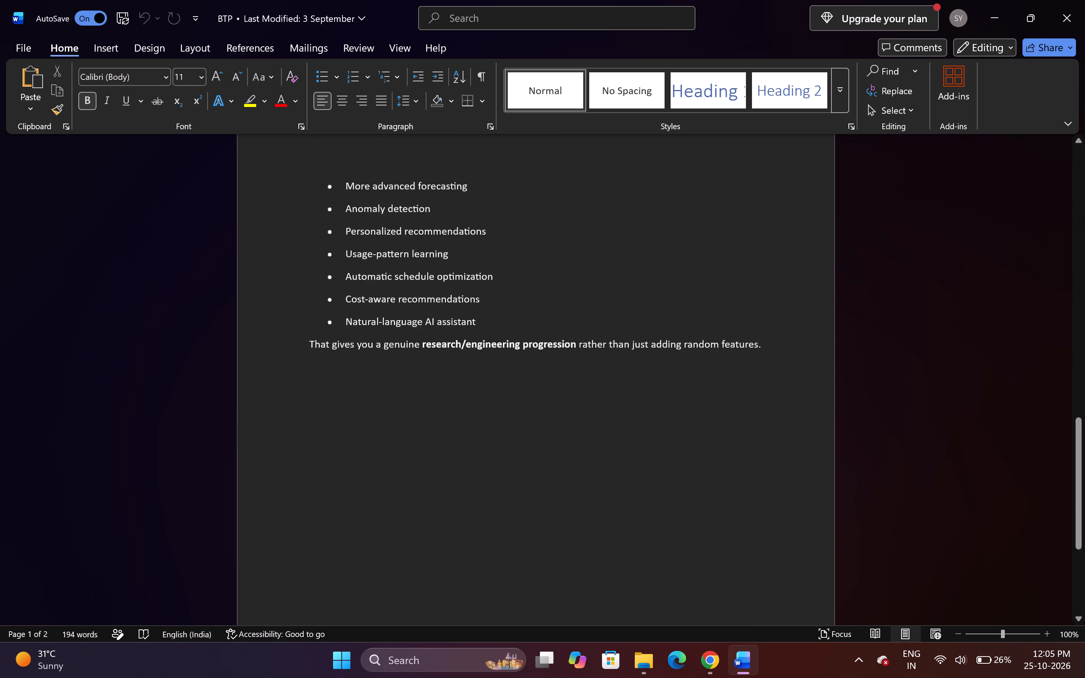
Finish reading the BTP document and close it.
scroll(462, 380, "down", 2)
left_click(1084, 0)
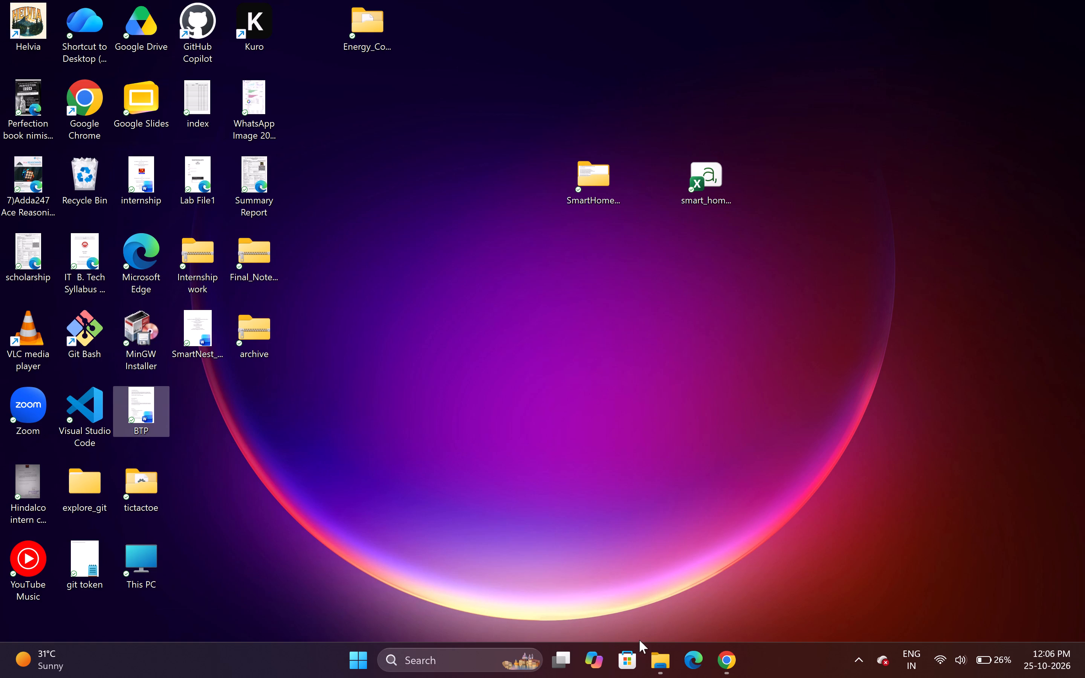
Browse the Downloads folder, check the contents of the 69ce2557-dc6d-4485-939e-538f26ad8298 zip archive and return to Downloads.
left_click(658, 658)
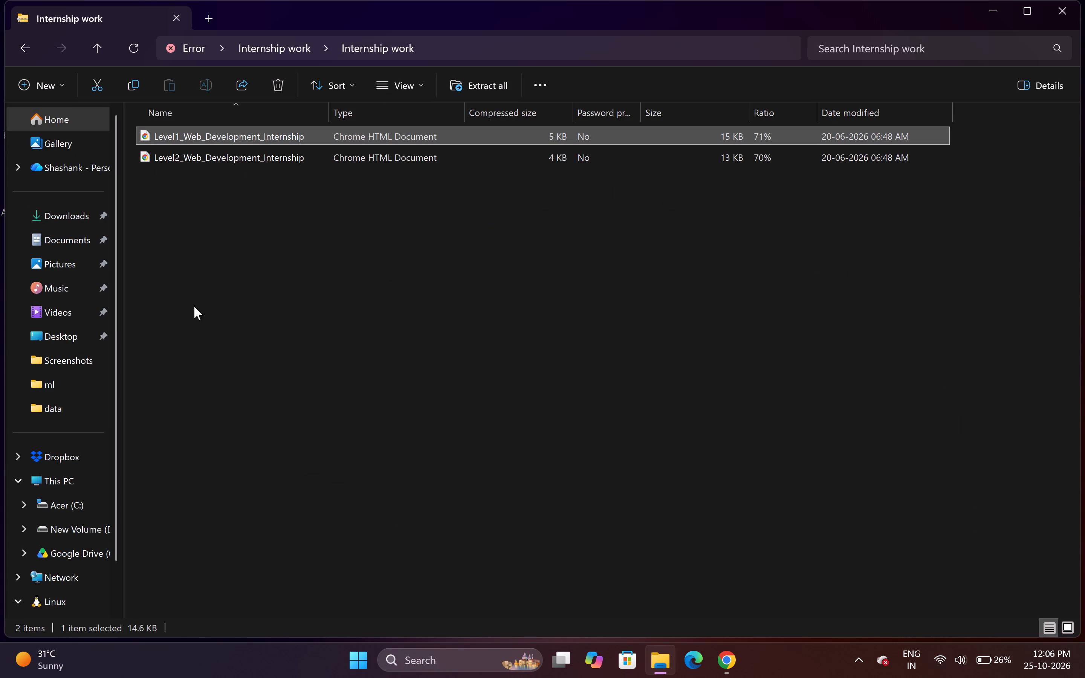
left_click(73, 208)
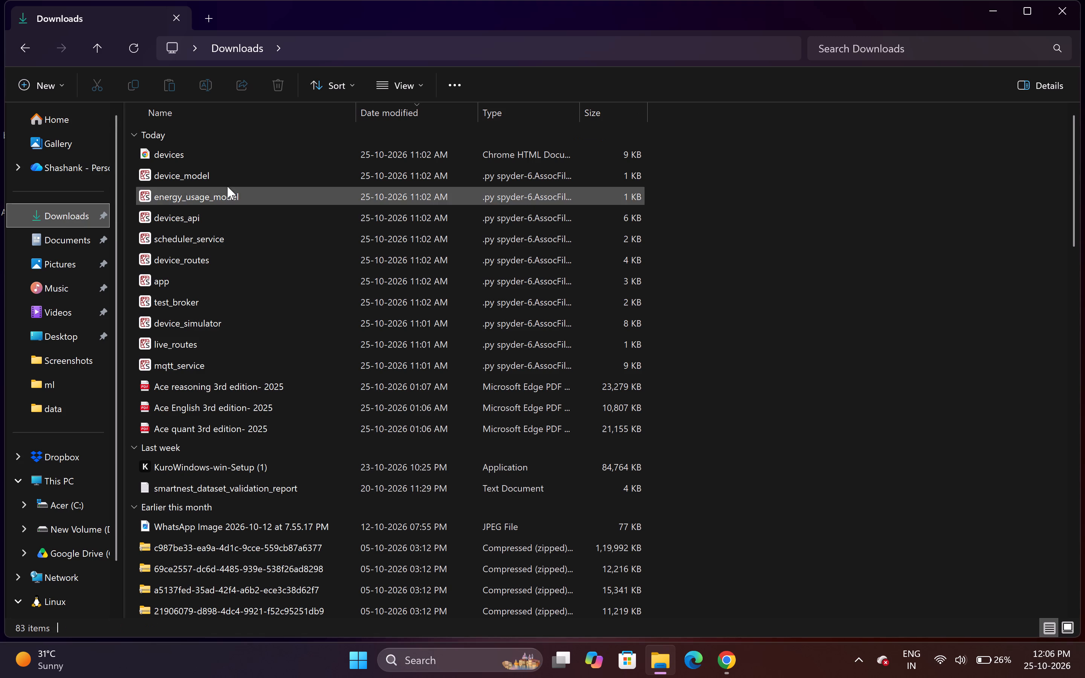
scroll(227, 186, "down", 4)
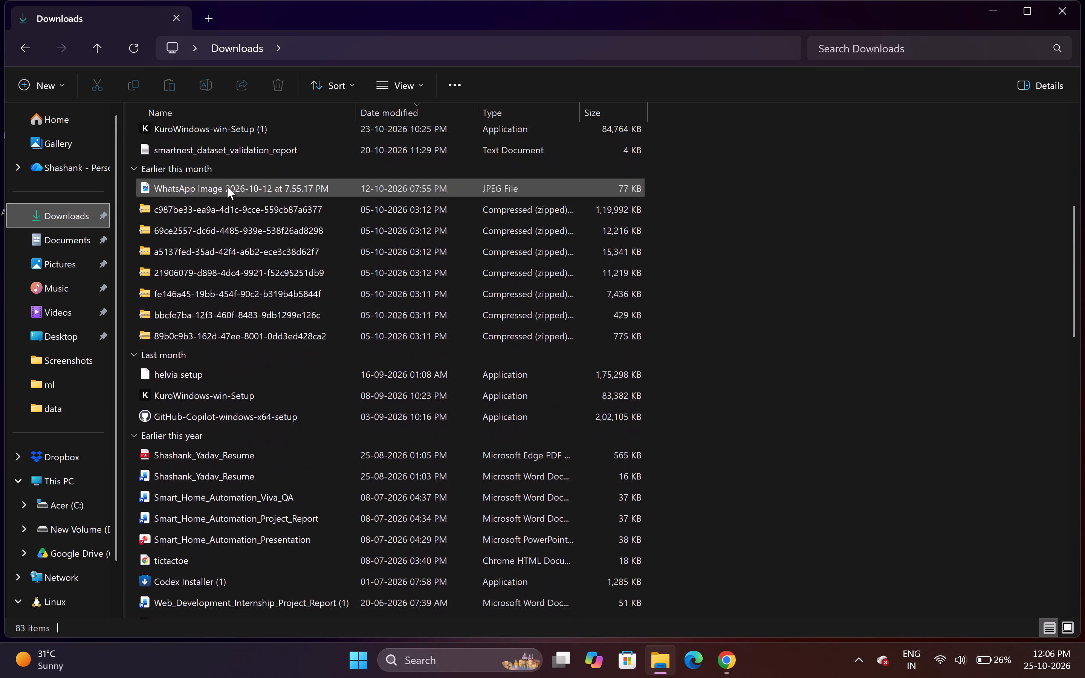
scroll(227, 186, "down", 1)
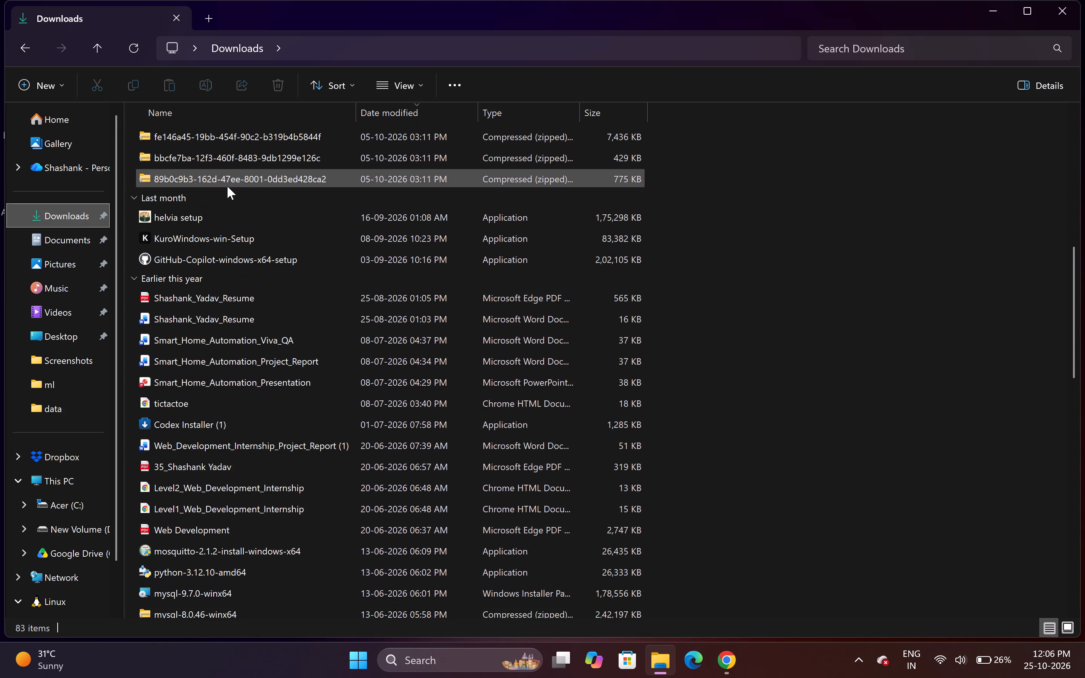
scroll(227, 186, "down", 1)
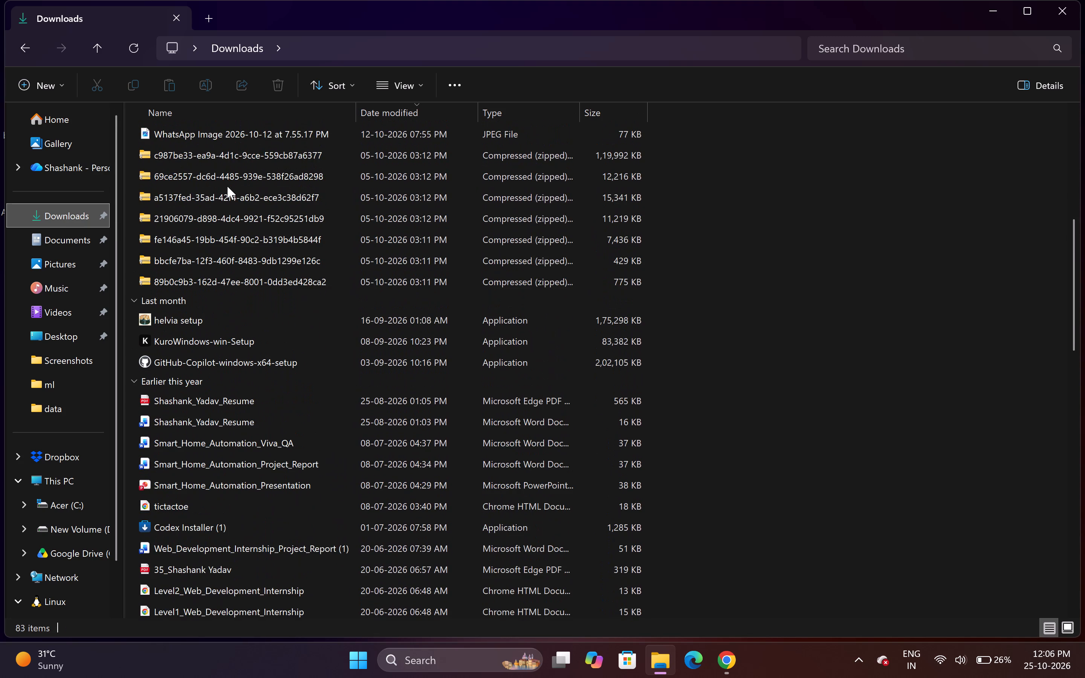
scroll(227, 186, "down", 2)
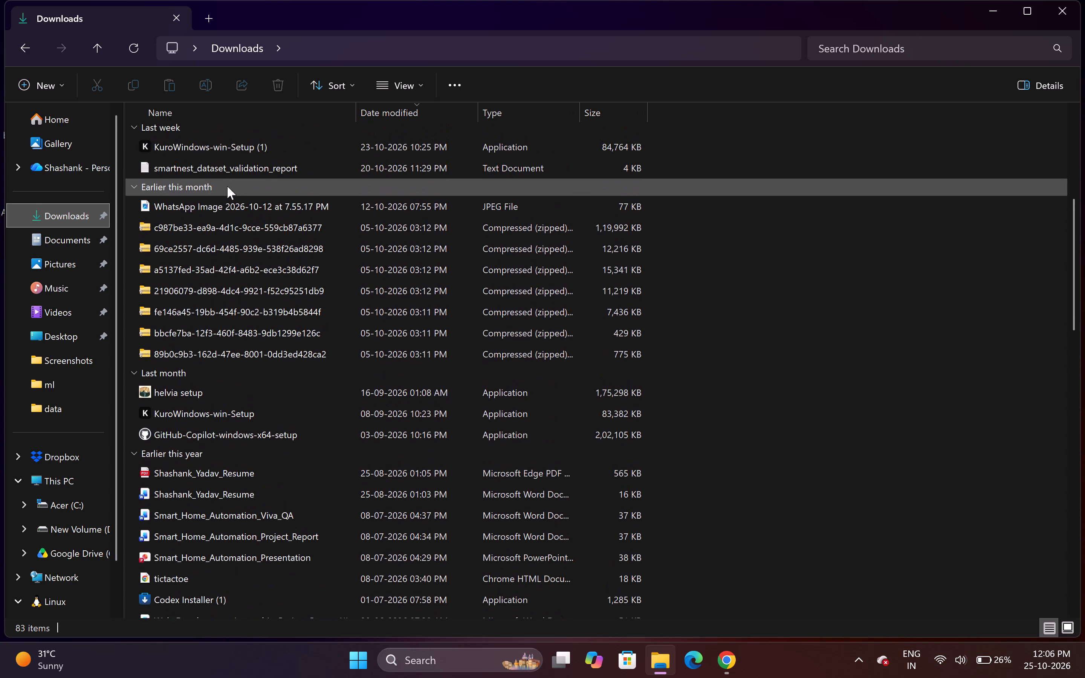
scroll(227, 186, "down", 1)
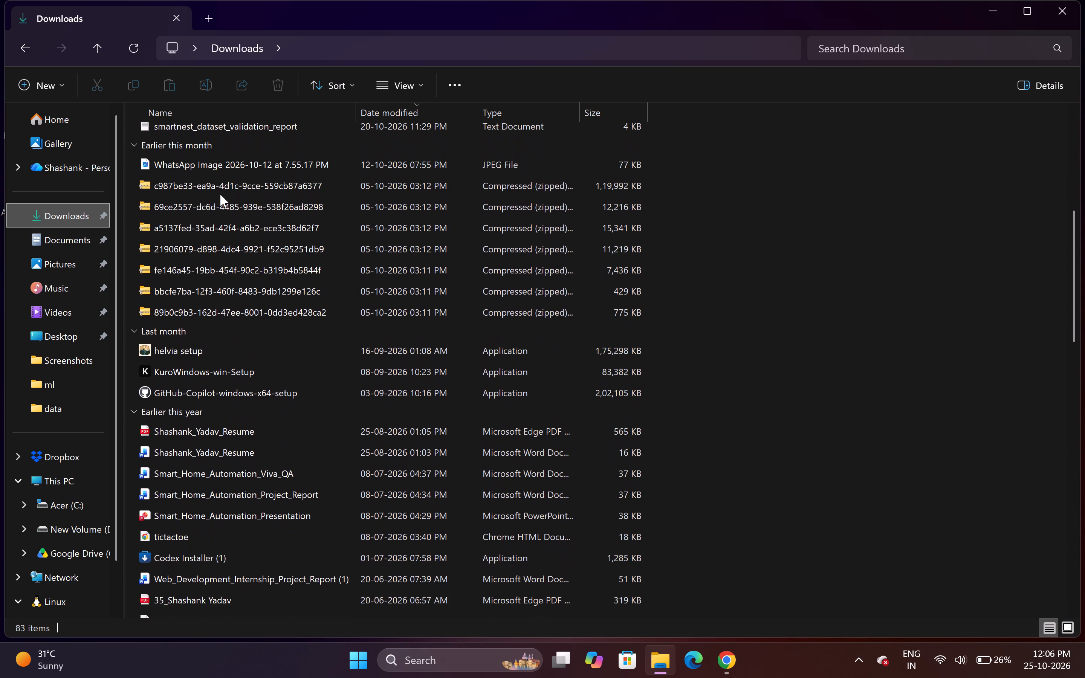
double_click(219, 200)
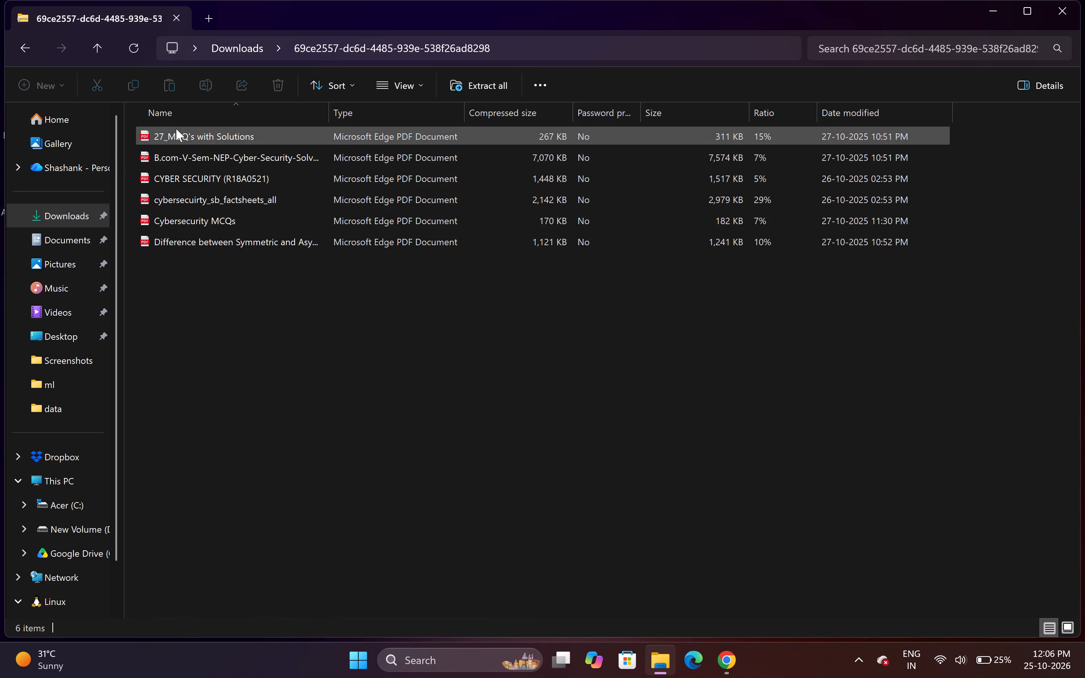
left_click(25, 46)
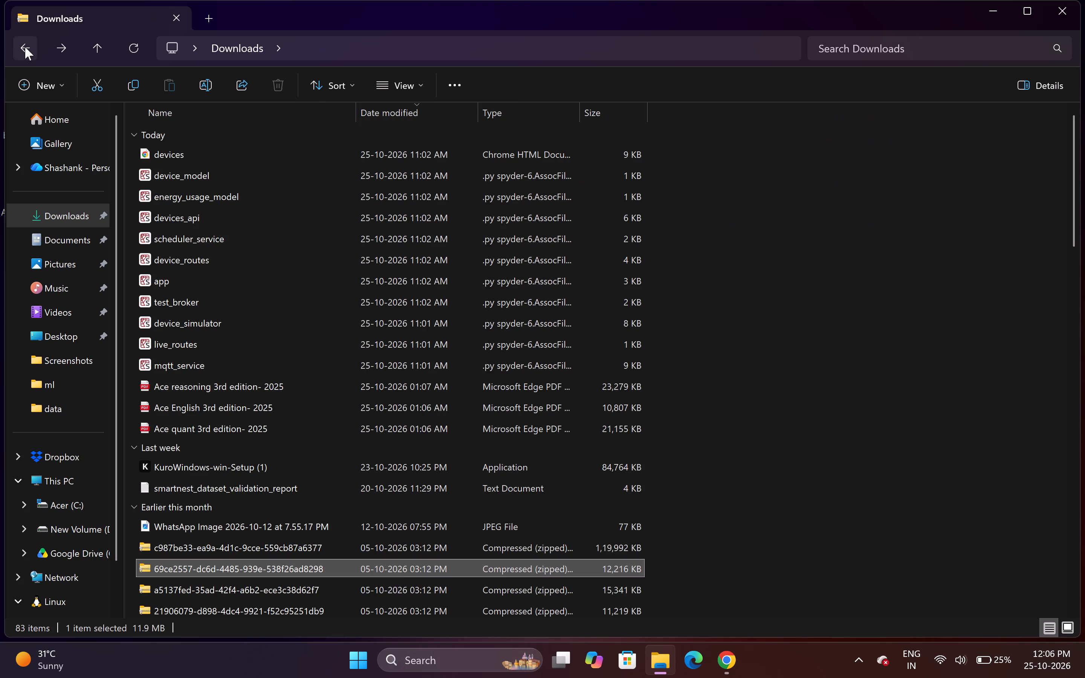
Open the Web_Development_Internship_Project_Report (1) Word document from the Downloads folder.
scroll(197, 319, "down", 3)
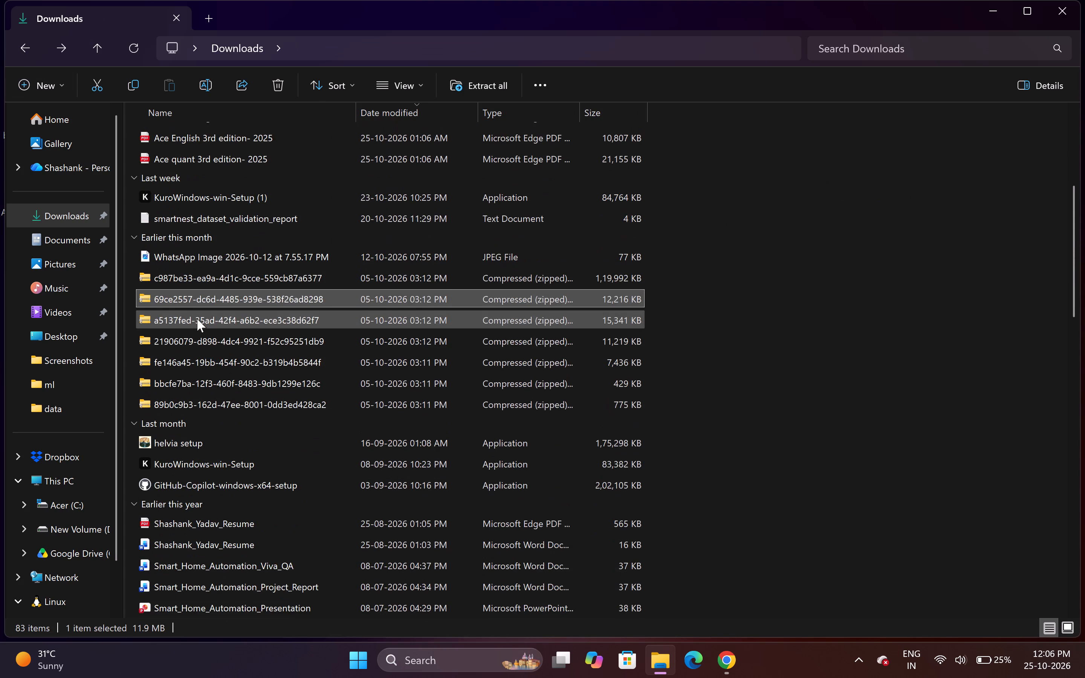
scroll(197, 319, "down", 1)
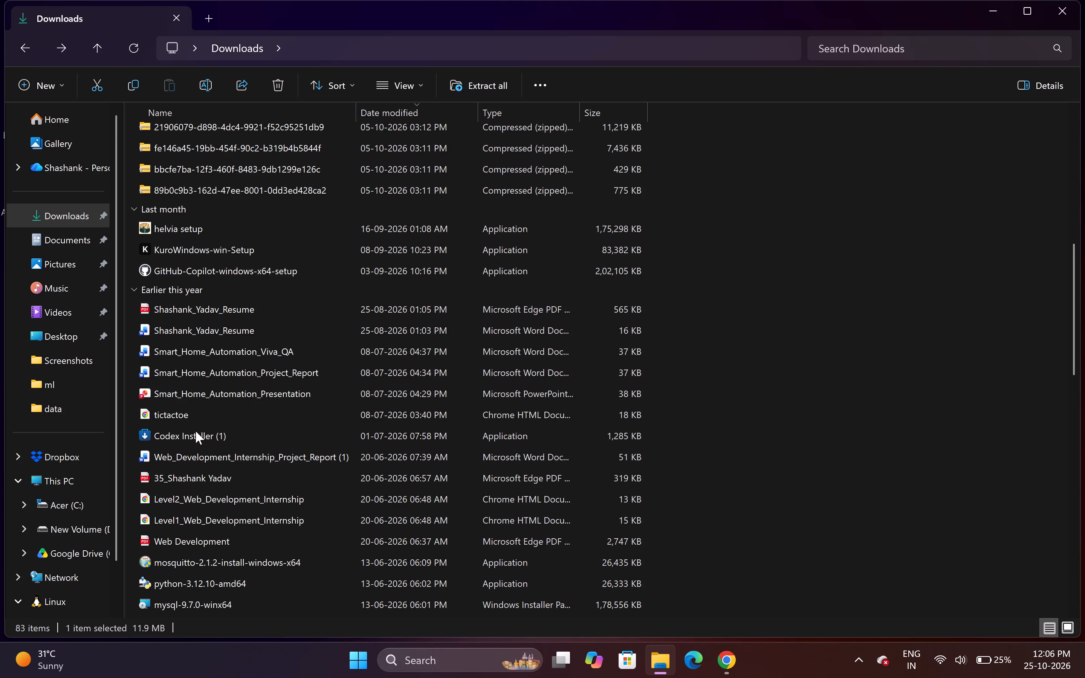
scroll(196, 431, "down", 1)
double_click(212, 428)
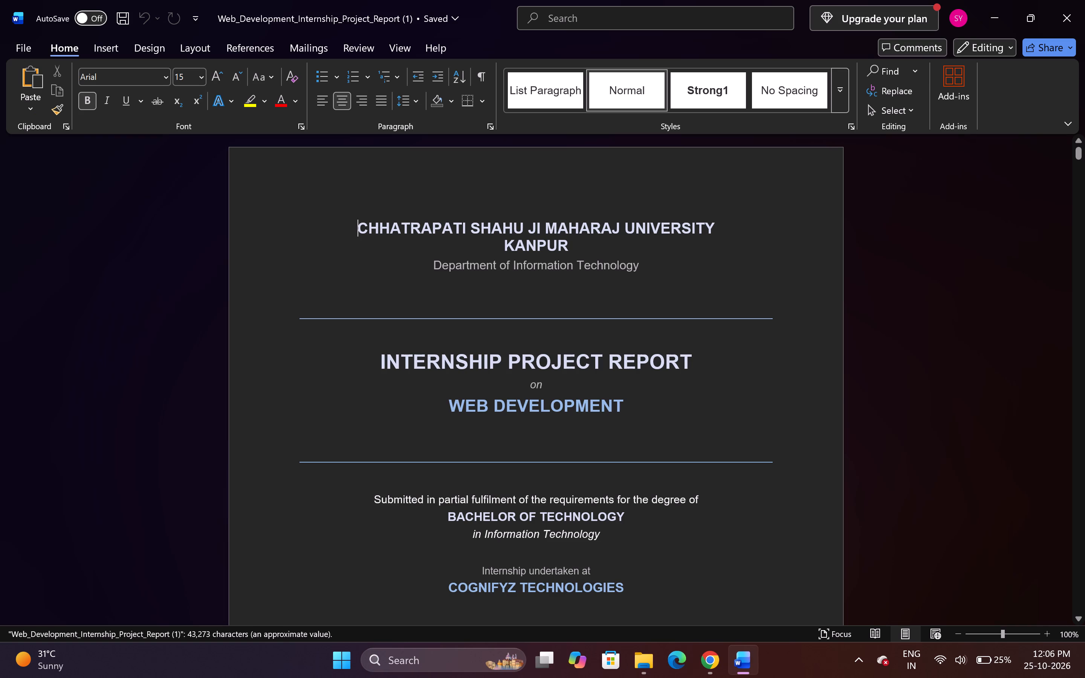
Look over the cover page of the web development internship report down to the start of the Declaration page.
scroll(366, 408, "down", 2)
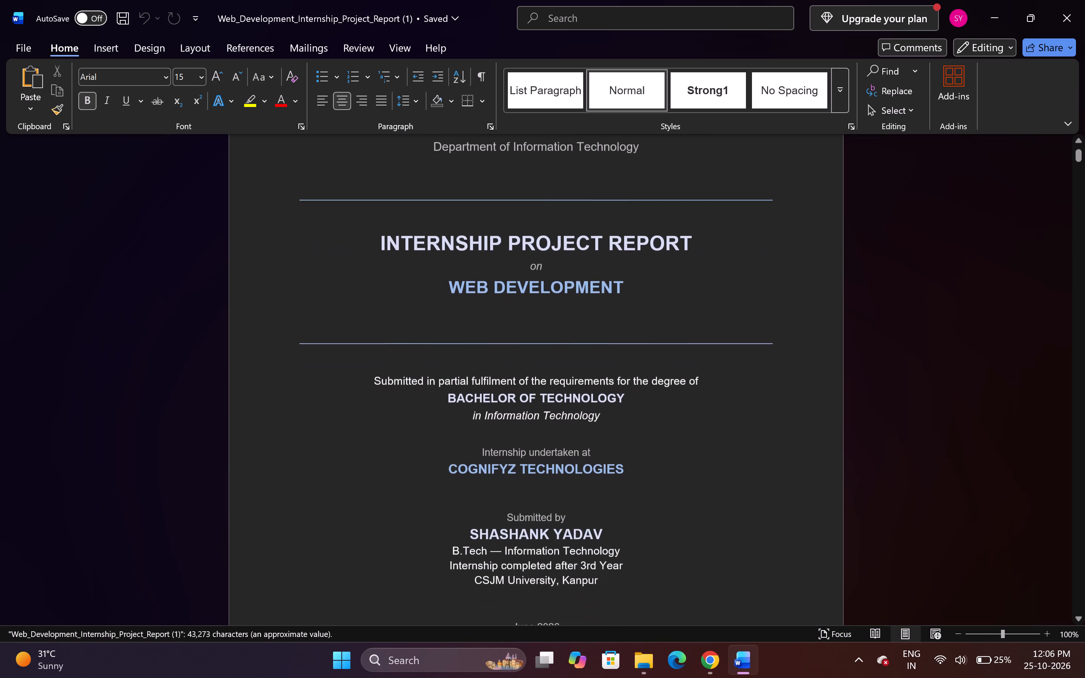
scroll(366, 408, "down", 2)
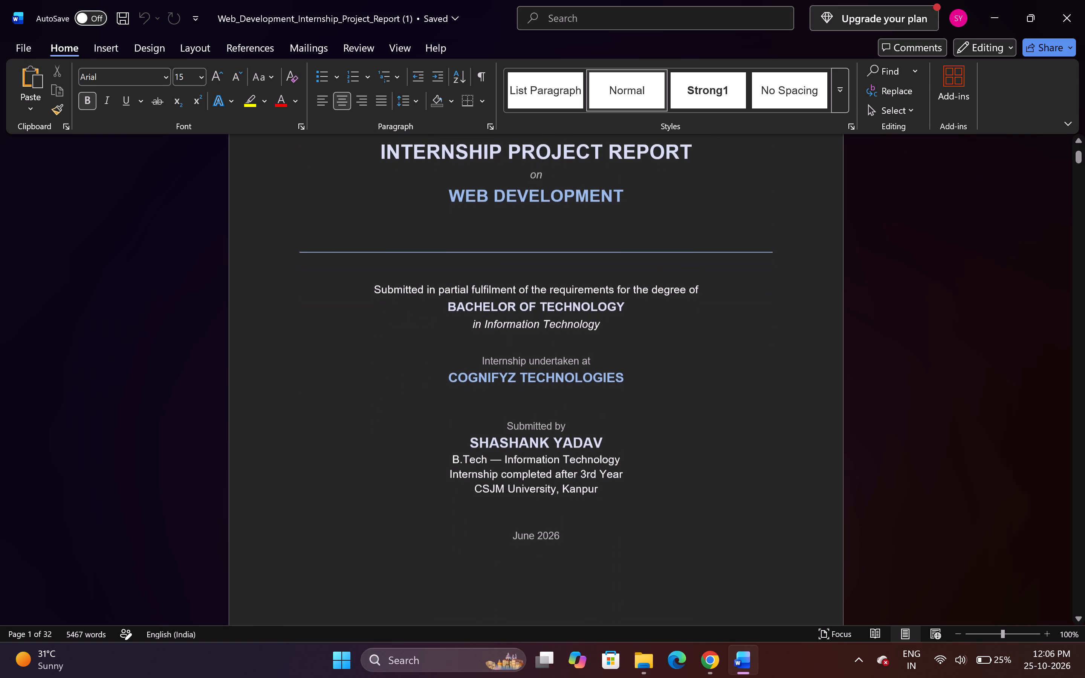
scroll(366, 408, "down", 3)
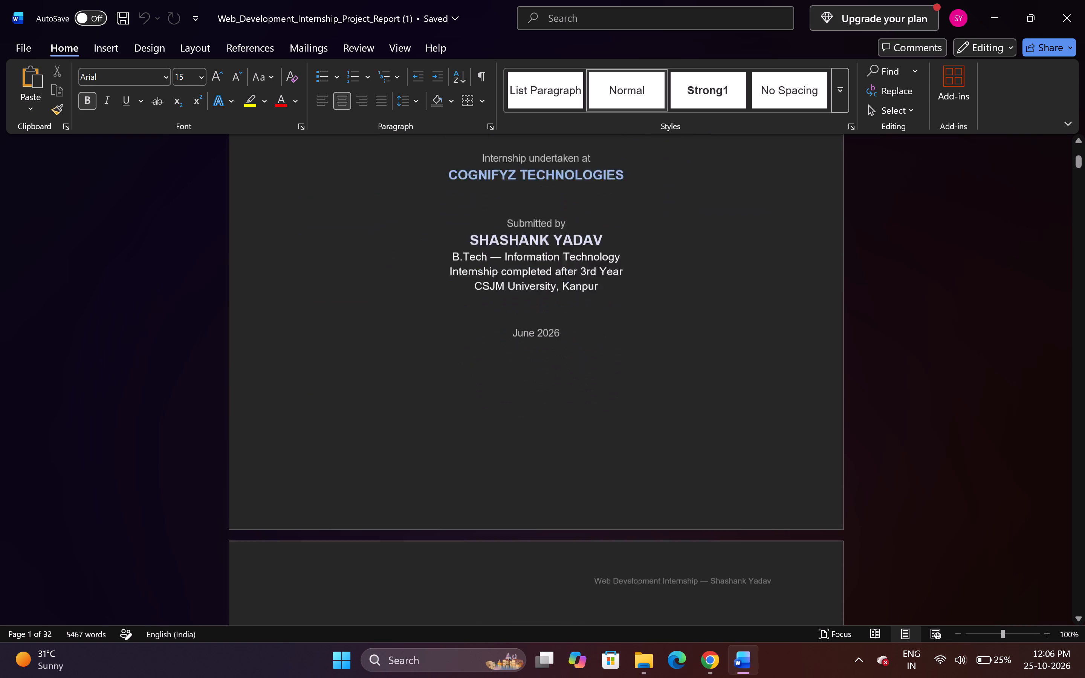
scroll(366, 408, "down", 2)
scroll(366, 408, "up", 3)
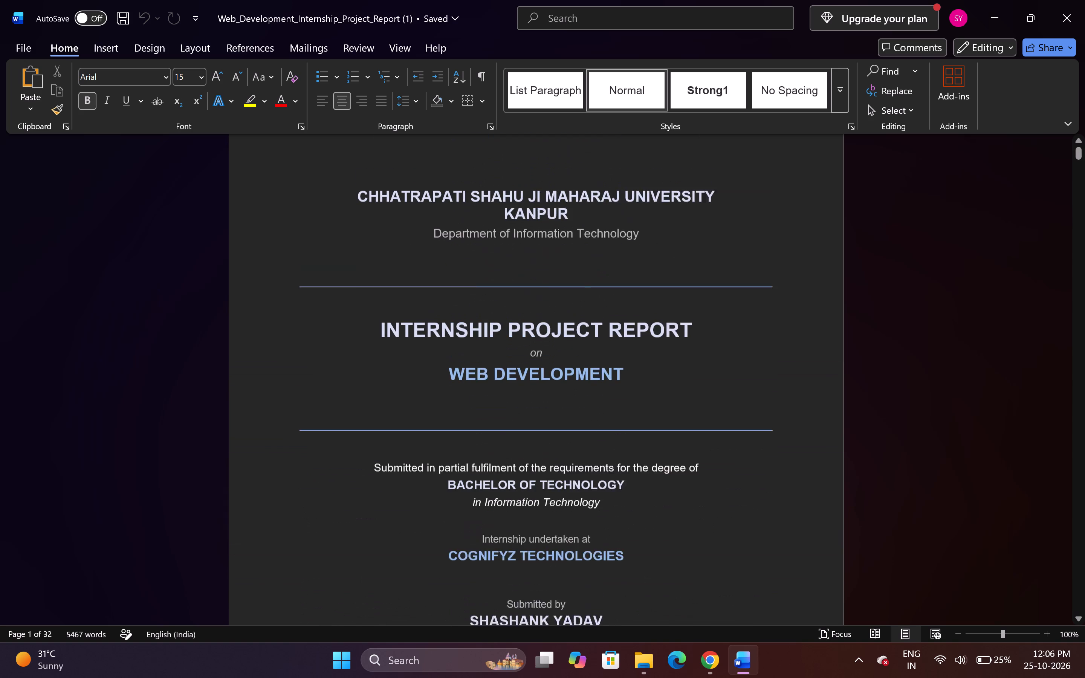
scroll(366, 408, "up", 1)
scroll(366, 408, "down", 3)
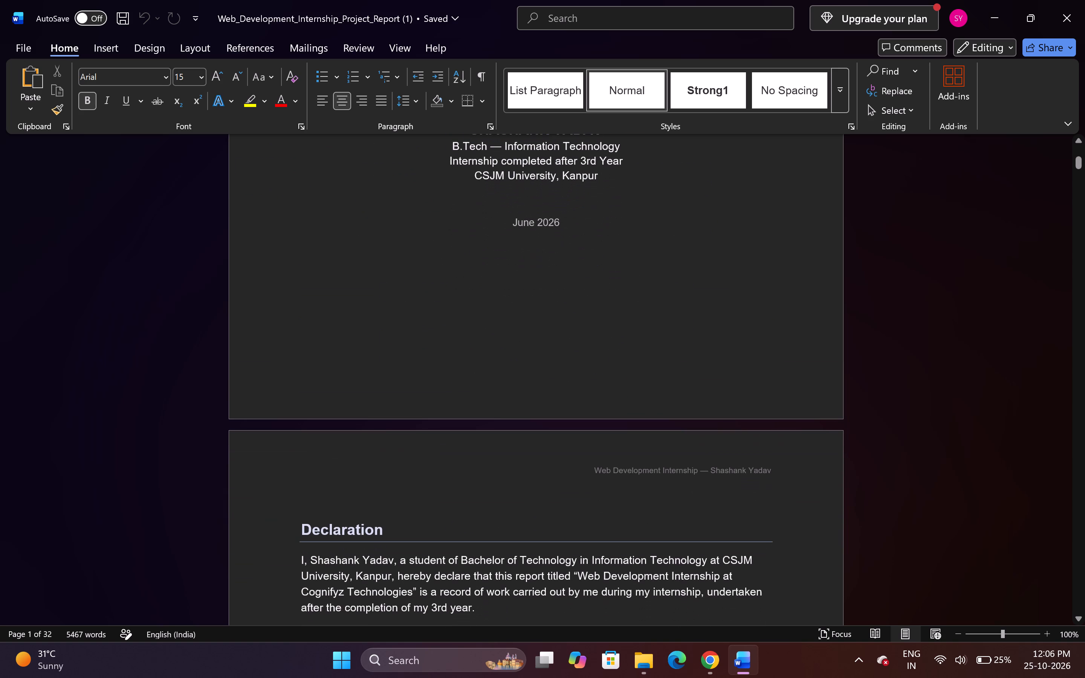
Delete the June 2026 date line from the bottom of the report's cover page and save the document.
left_click(569, 220)
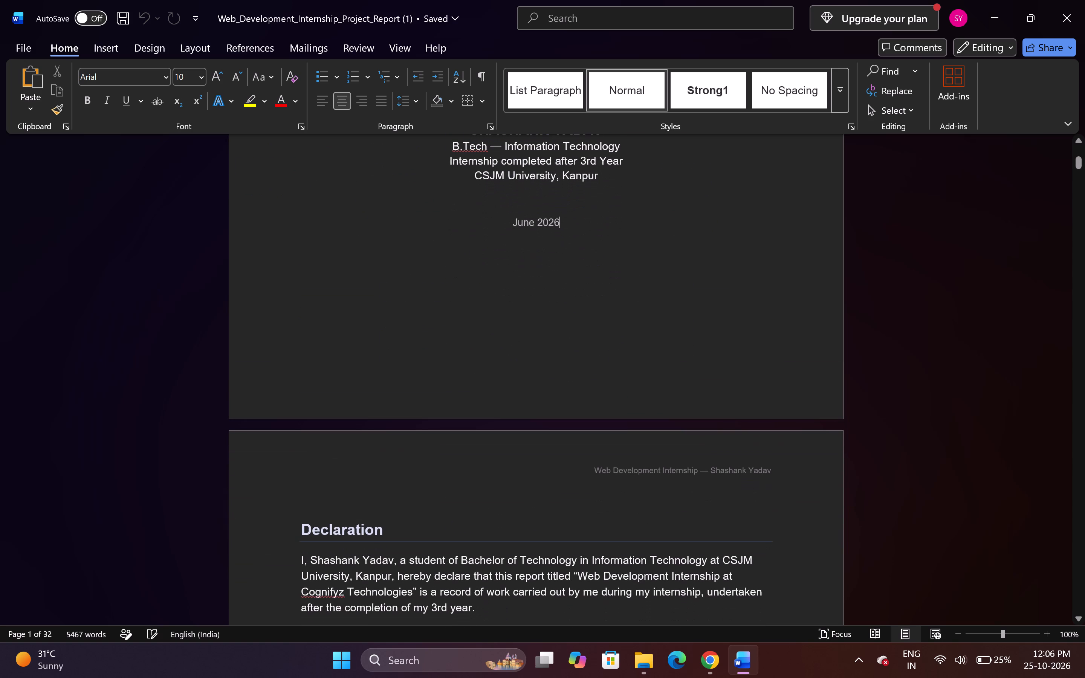
key("shift+BackSpace")
key("shift+BackSpace")
key("shift+BackSpace")
key("shift+BackSpace")
key("shift+BackSpace")
key("shift+BackSpace")
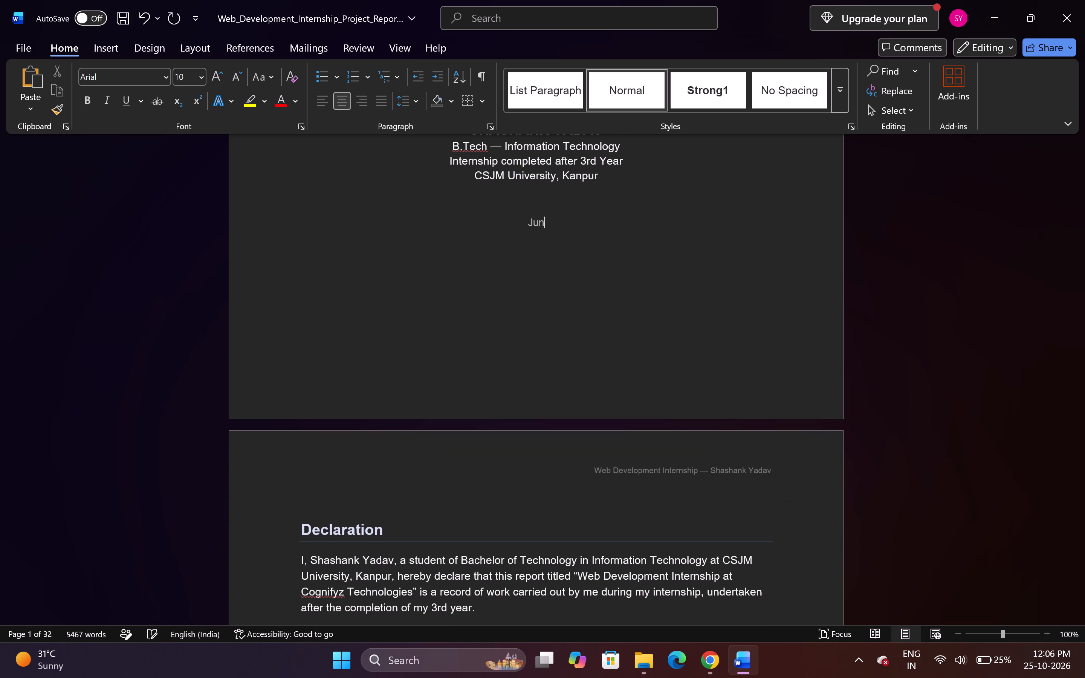
key("shift+BackSpace")
key("shift+BackSpace")
key("shift+BackSpace")
key("s")
key("BackSpace")
key("ctrl+s")
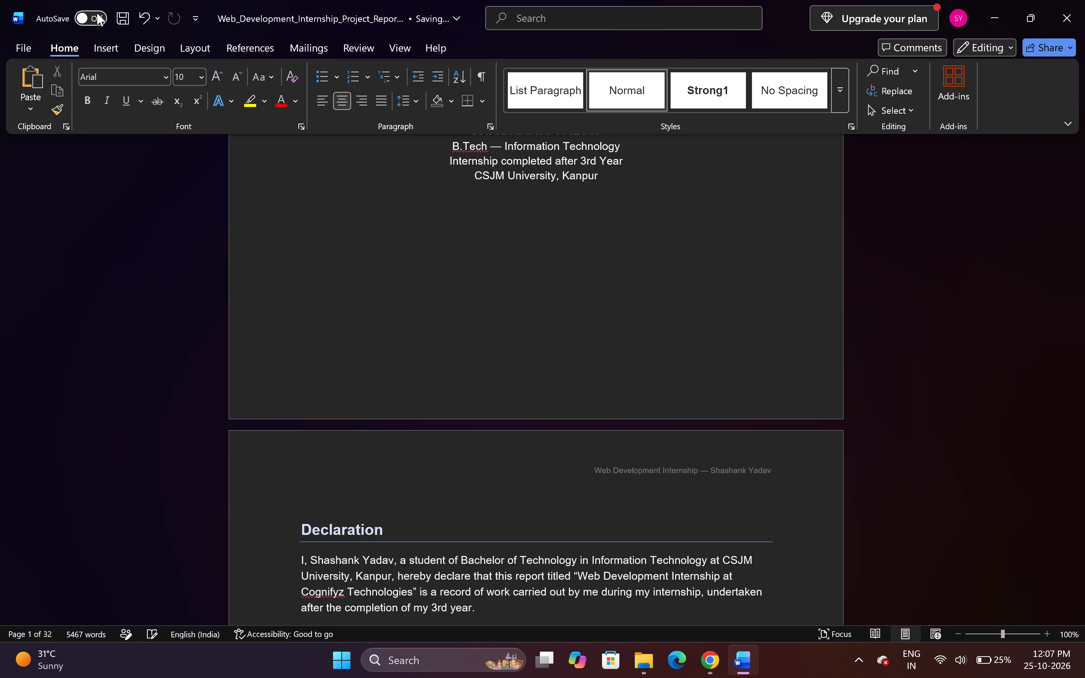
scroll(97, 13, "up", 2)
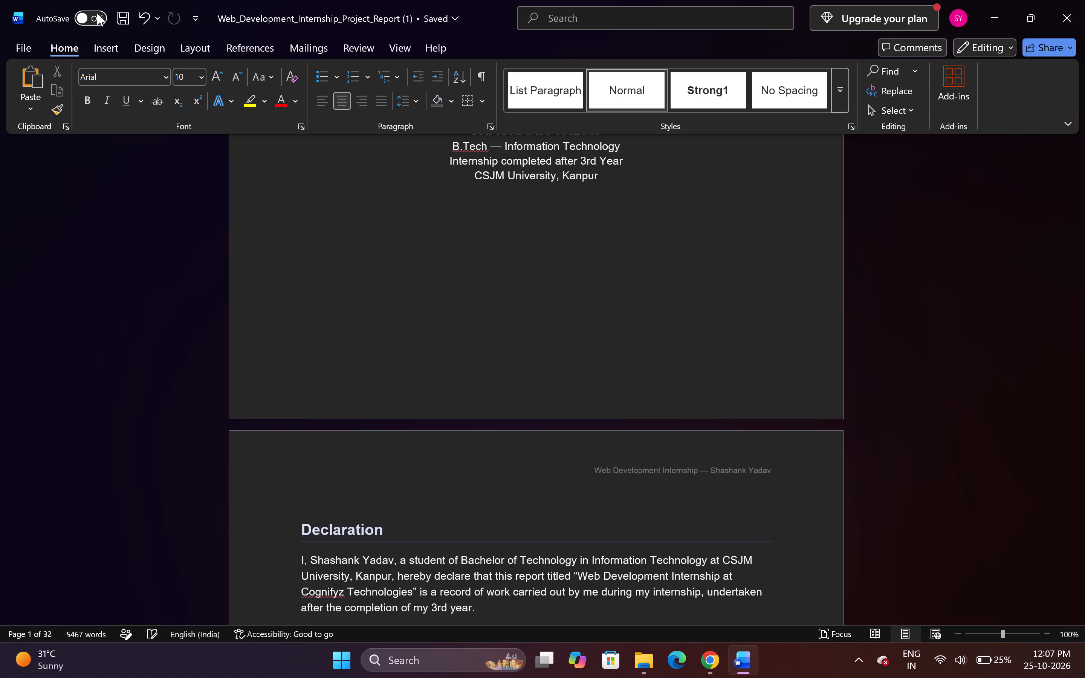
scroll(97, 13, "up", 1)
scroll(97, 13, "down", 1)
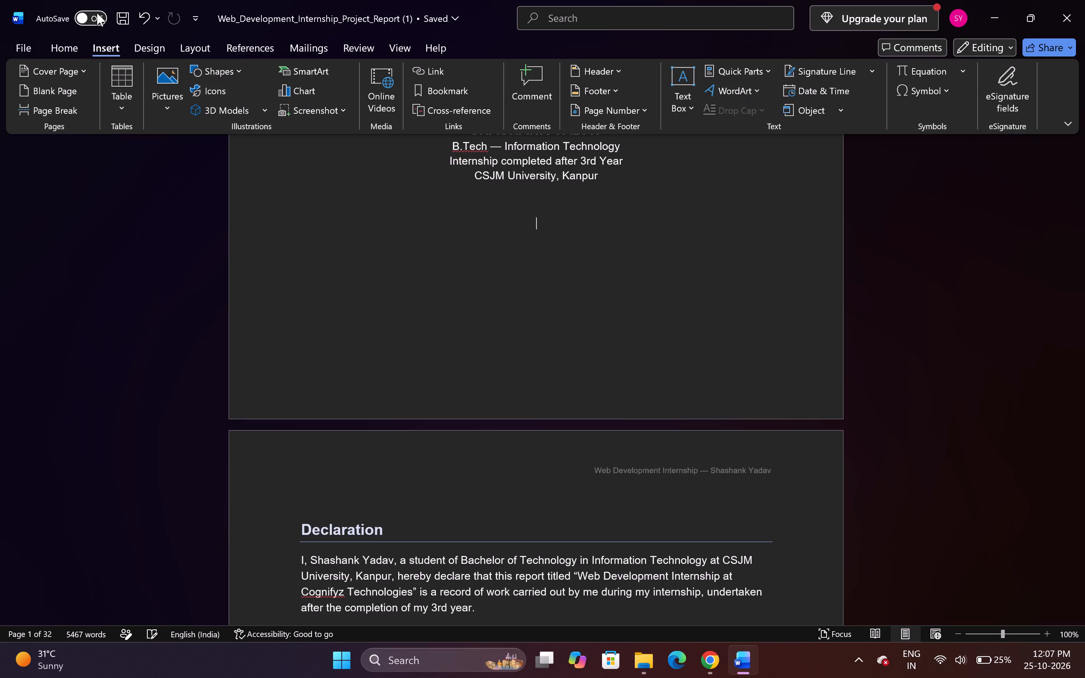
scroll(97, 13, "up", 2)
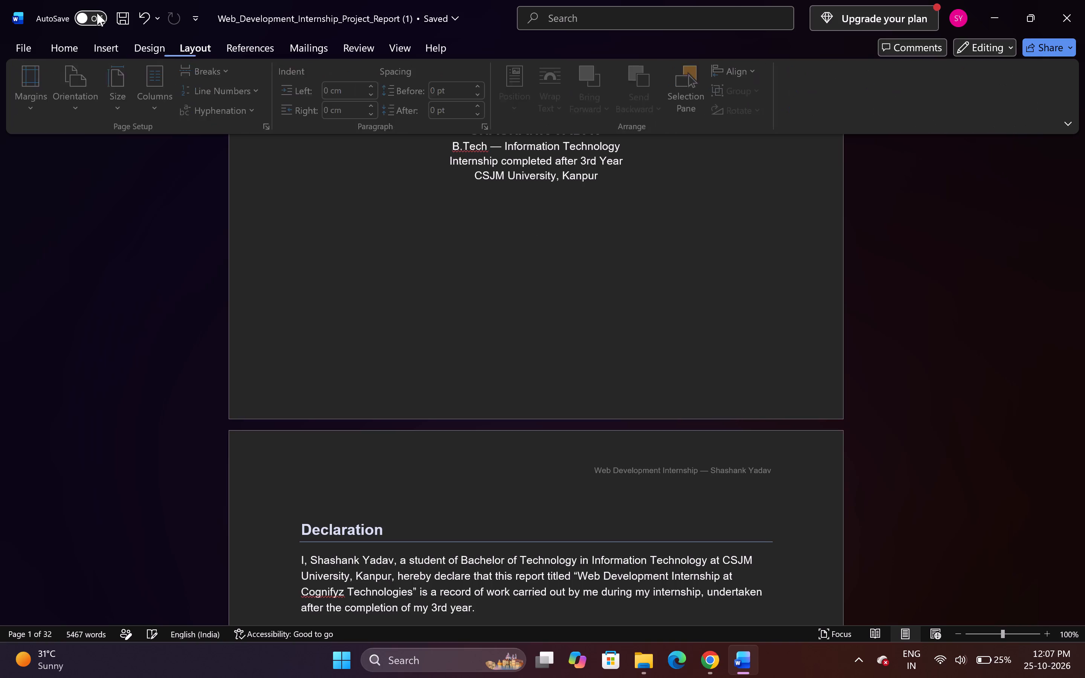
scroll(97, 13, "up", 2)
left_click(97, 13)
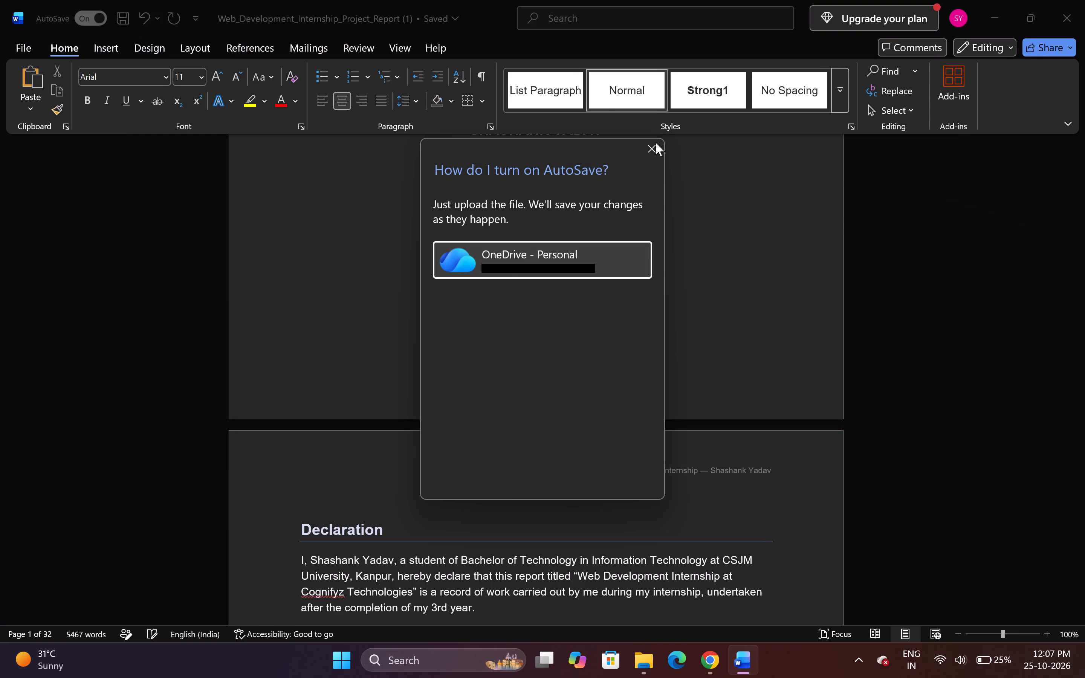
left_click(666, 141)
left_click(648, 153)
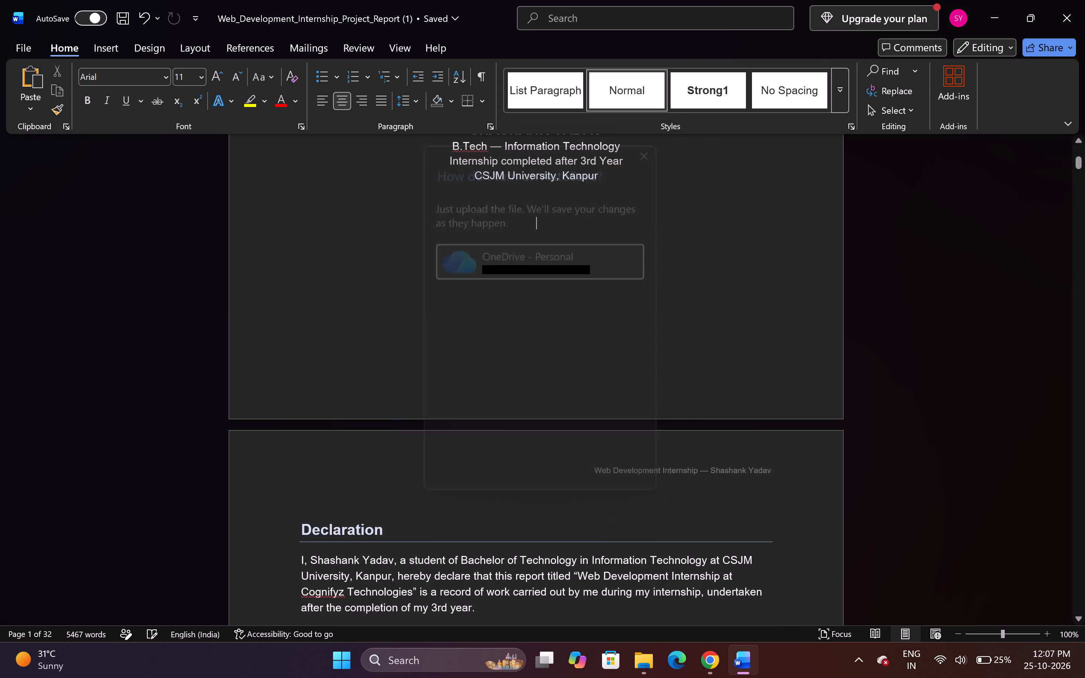
Review the edited cover page and the Declaration page, including its place, date and signature block.
left_click(592, 222)
scroll(592, 222, "up", 3)
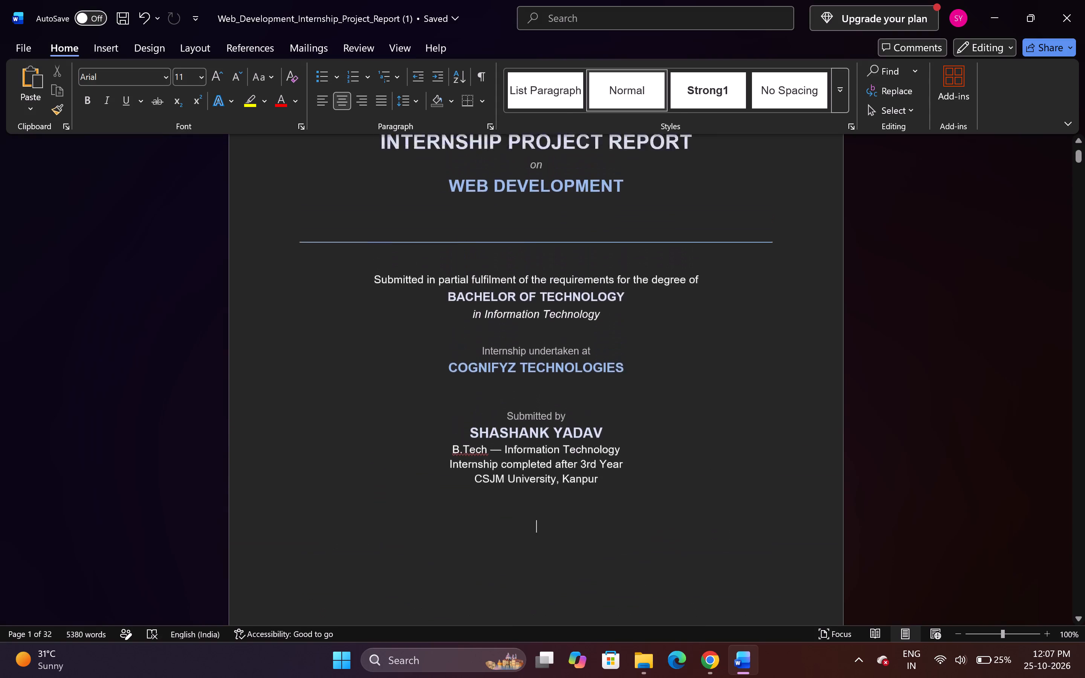
scroll(592, 222, "up", 2)
scroll(592, 222, "down", 2)
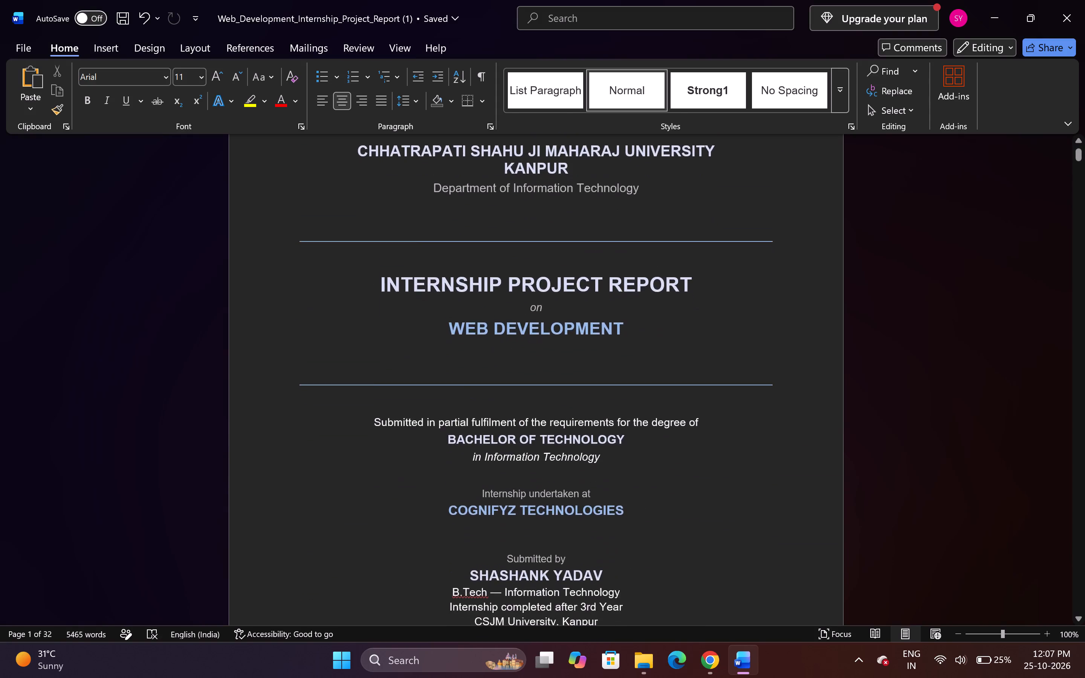
scroll(592, 222, "down", 2)
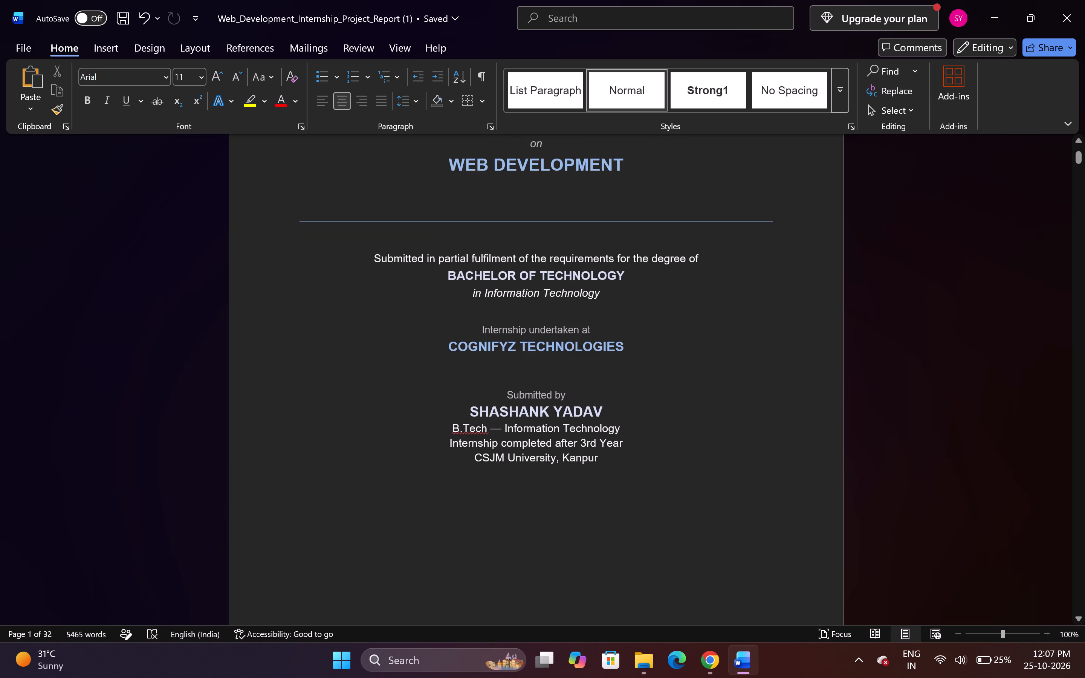
scroll(618, 448, "down", 4)
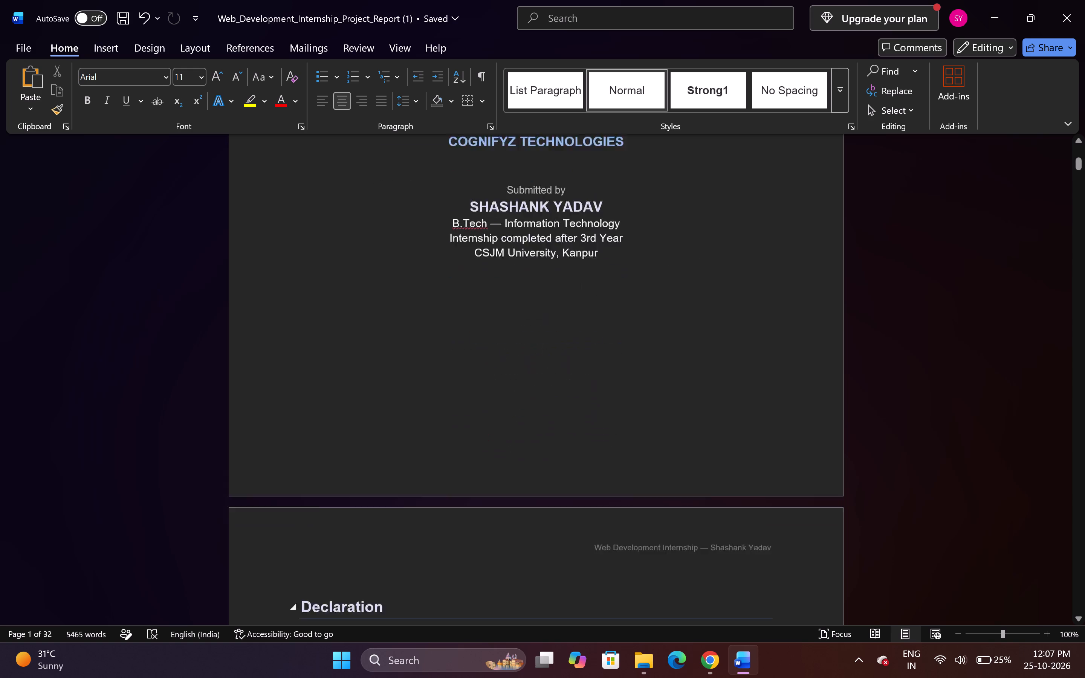
scroll(618, 448, "down", 3)
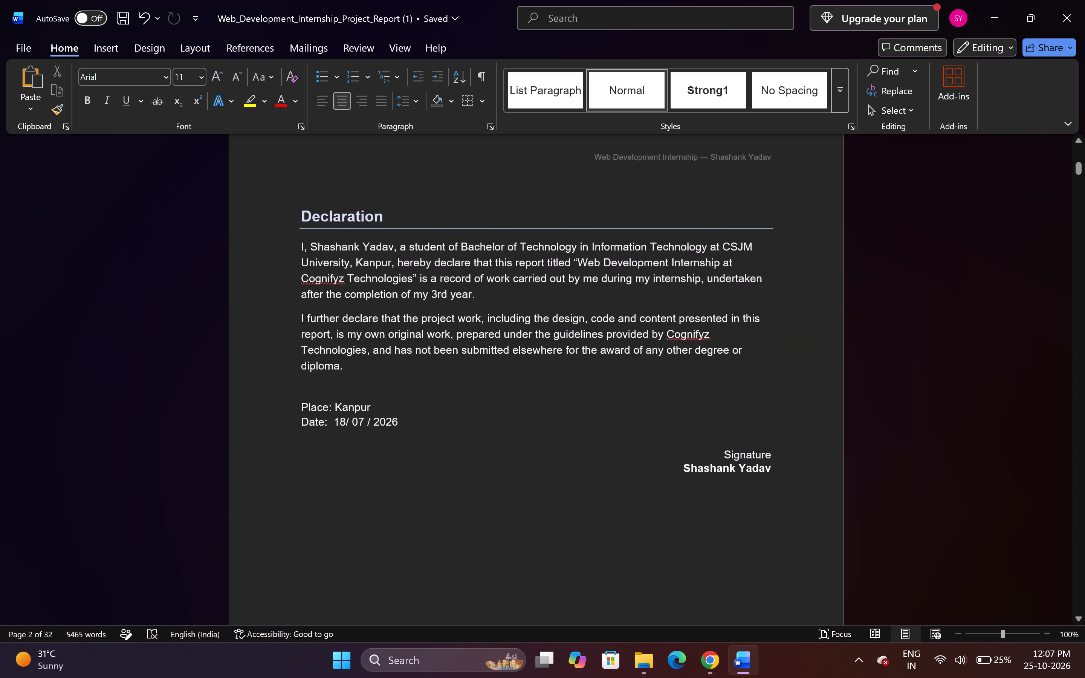
scroll(482, 335, "down", 4)
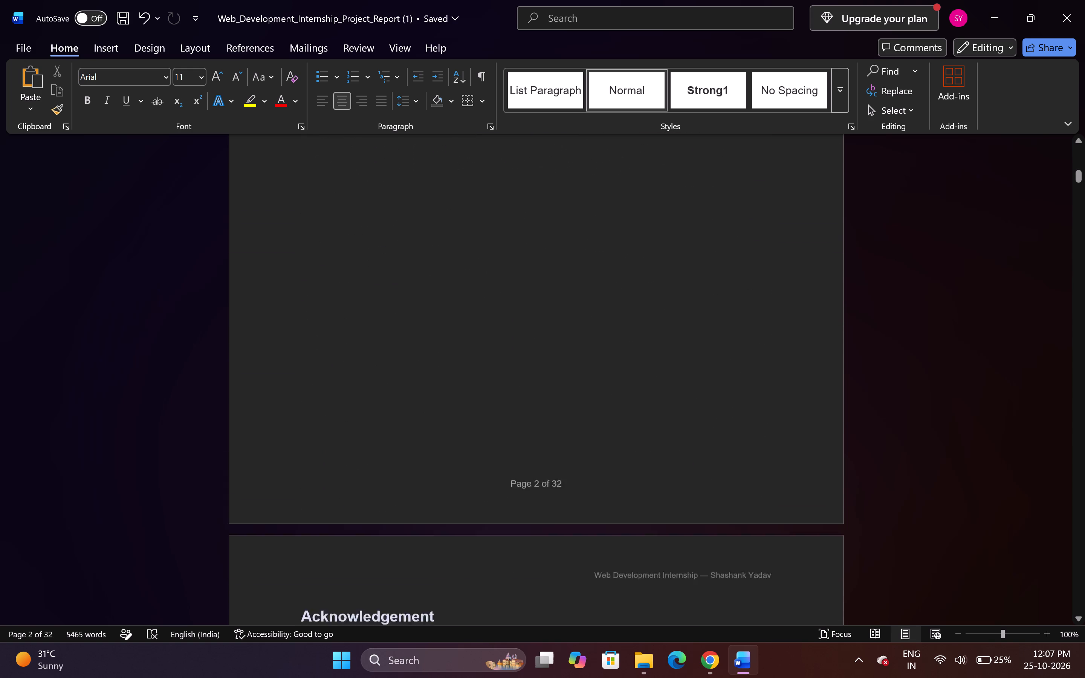
scroll(482, 335, "down", 1)
scroll(482, 335, "up", 3)
scroll(482, 335, "down", 1)
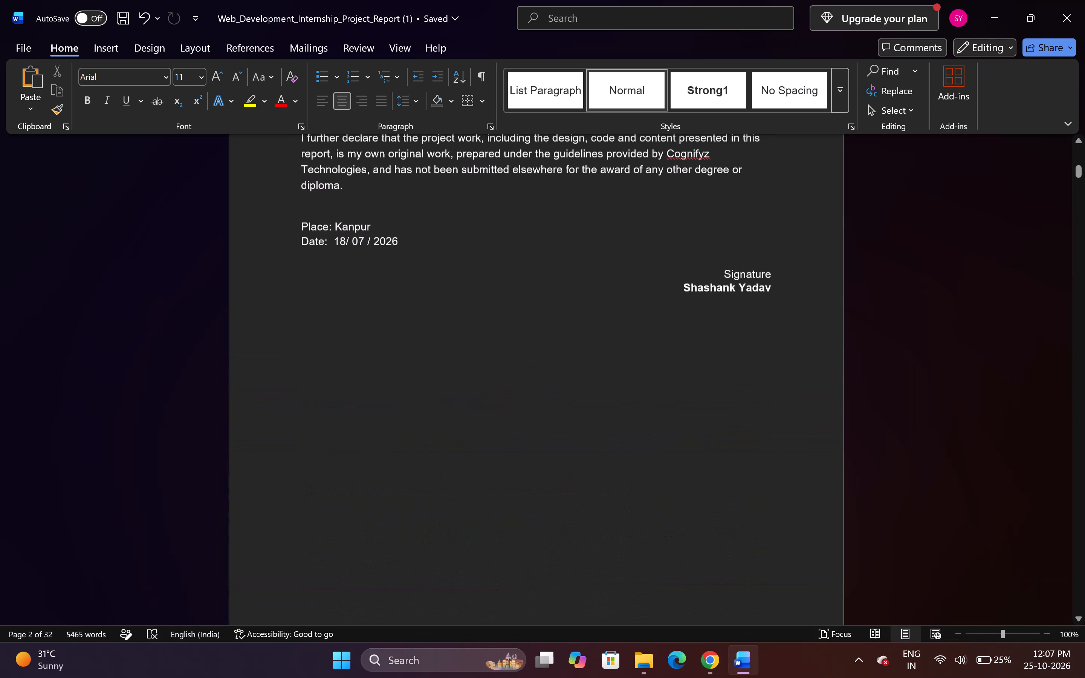
Read through the report from the Declaration and Acknowledgement past the table of contents and opening chapters to the Level 1 source code.
scroll(482, 335, "down", 2)
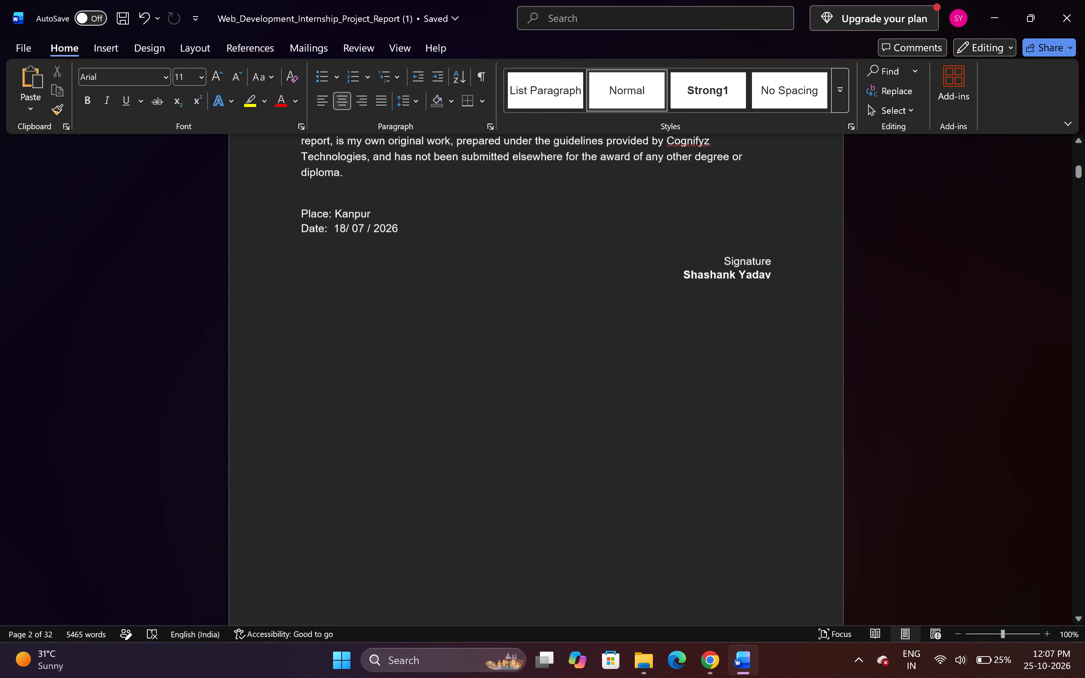
scroll(482, 335, "down", 1)
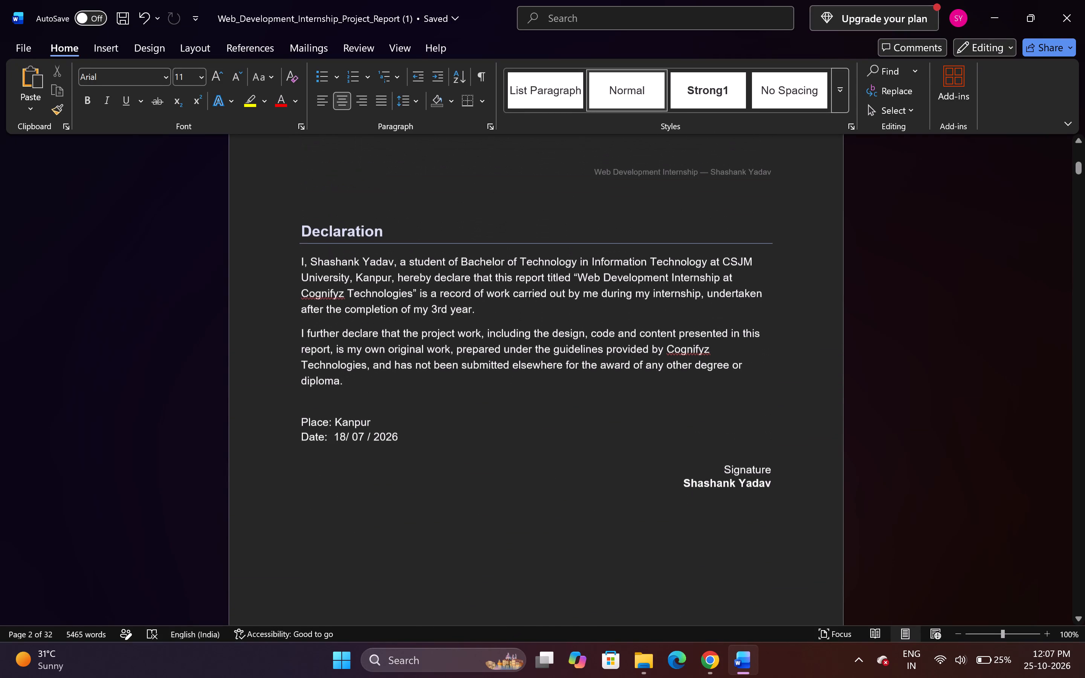
scroll(482, 335, "down", 3)
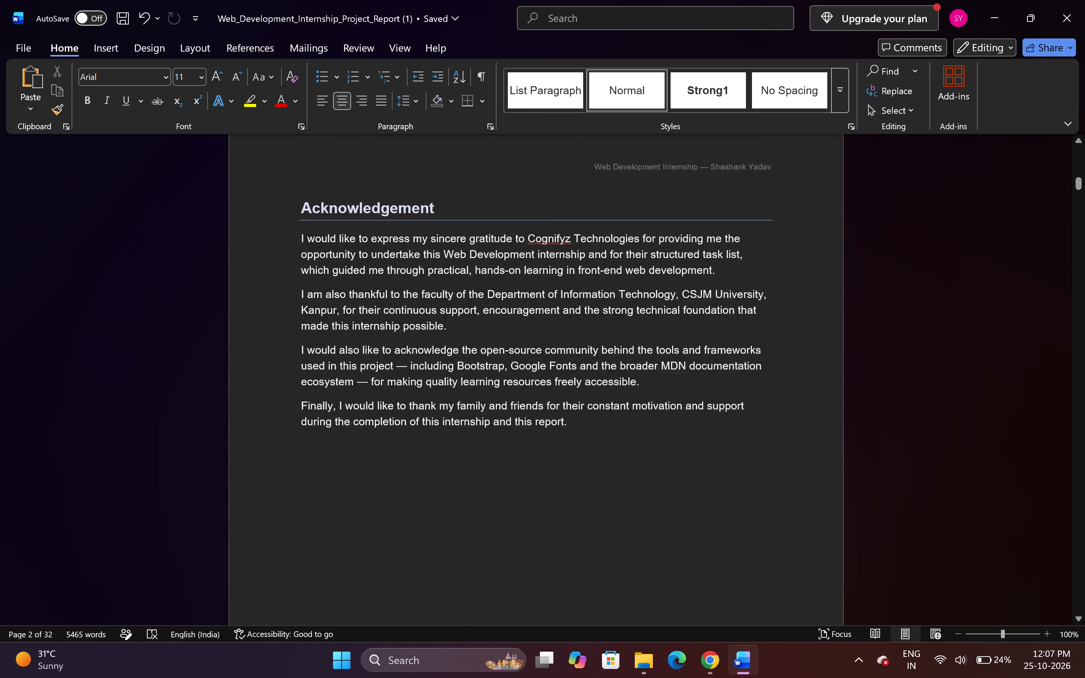
scroll(482, 335, "down", 5)
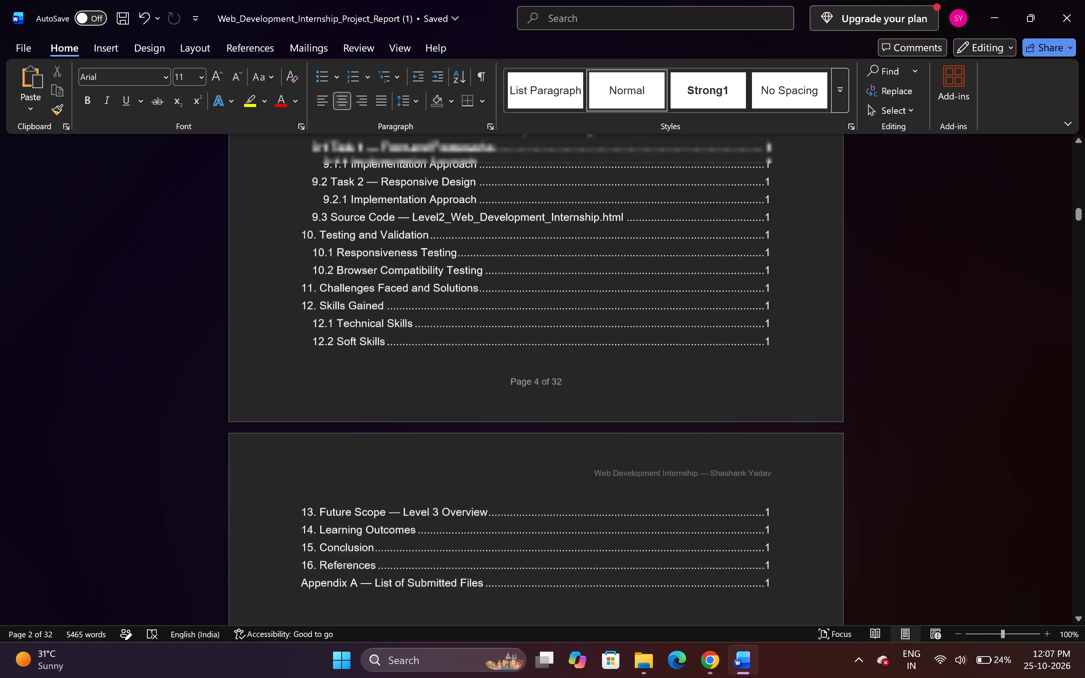
scroll(482, 335, "down", 3)
scroll(482, 335, "up", 1)
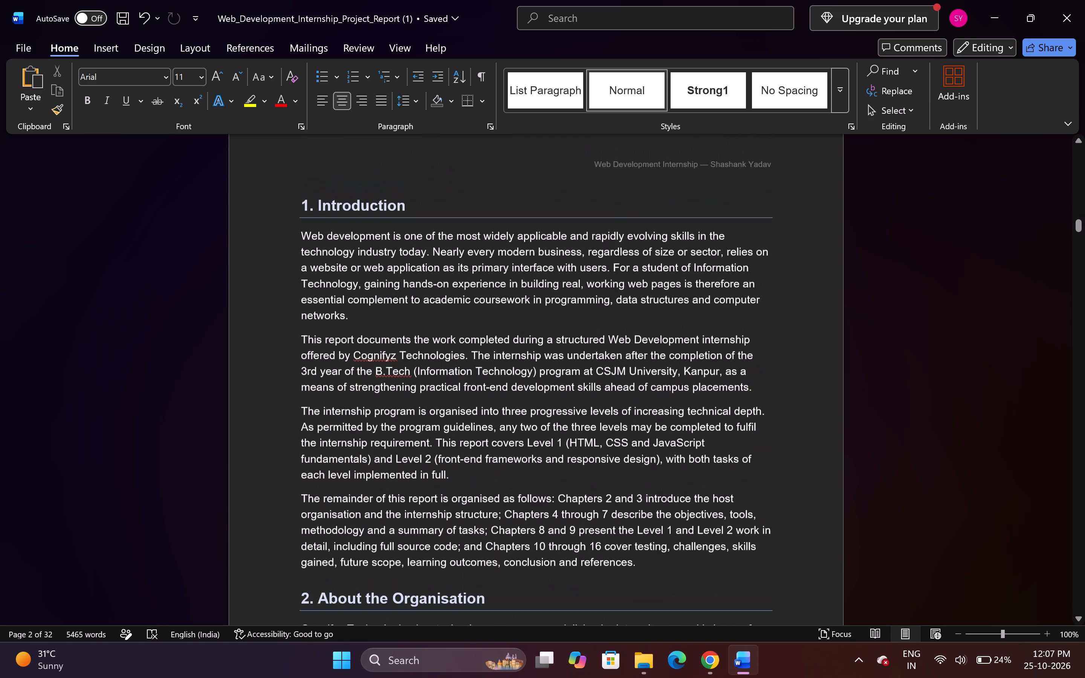
scroll(482, 335, "down", 2)
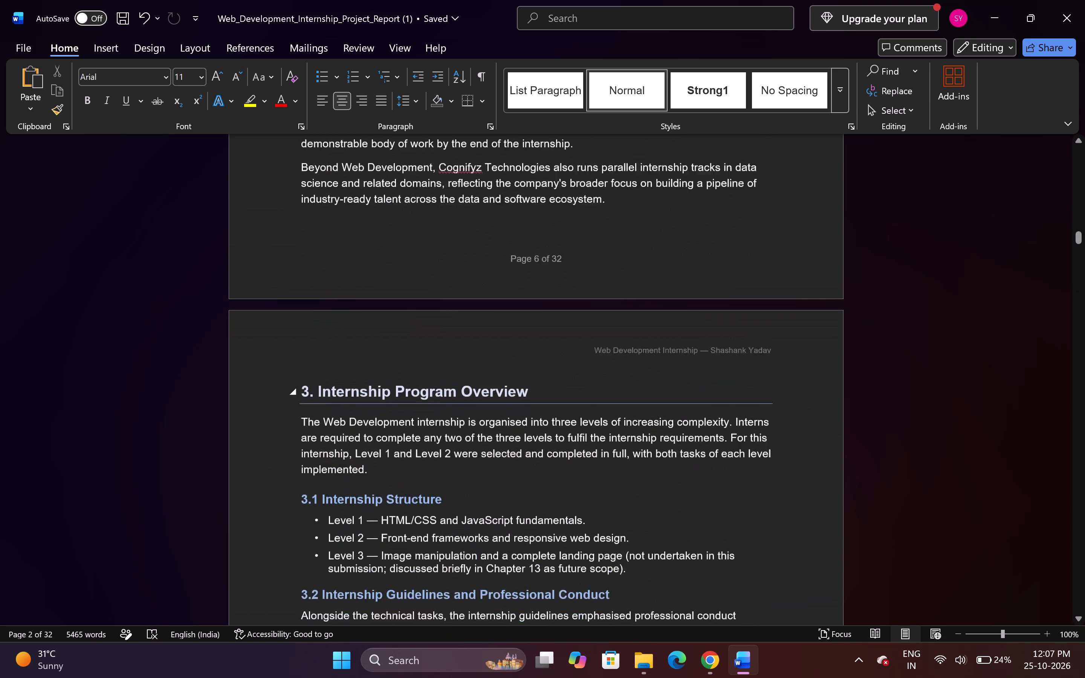
scroll(482, 335, "down", 3)
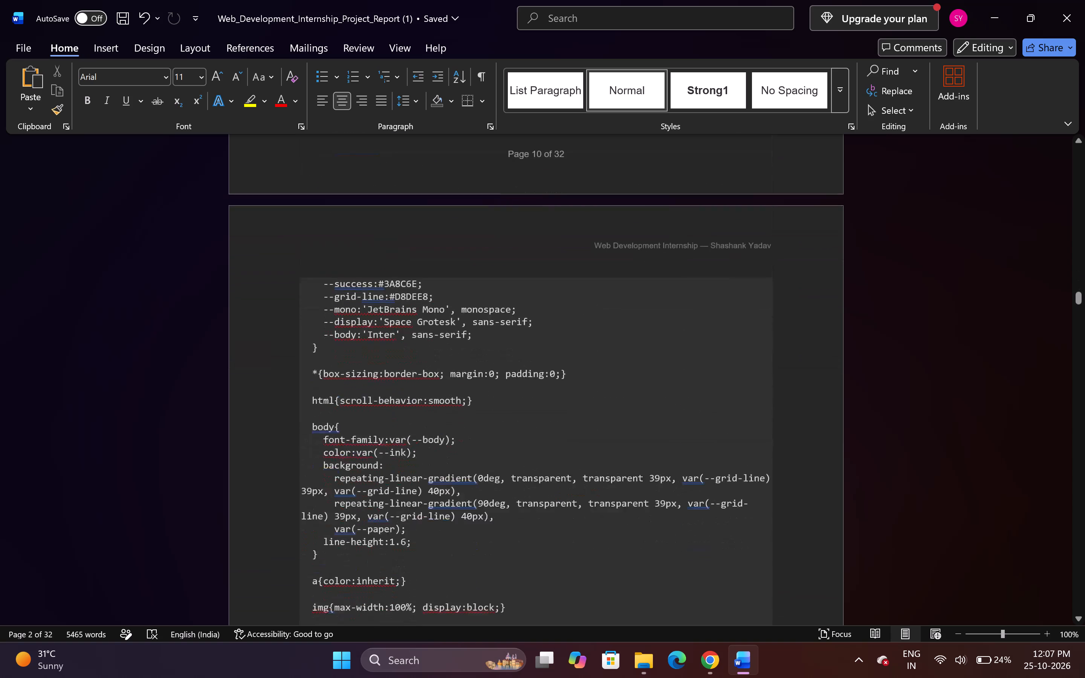
Examine the Level 1 implementation section and its source code listing through page 14.
scroll(482, 335, "down", 1)
scroll(482, 335, "up", 1)
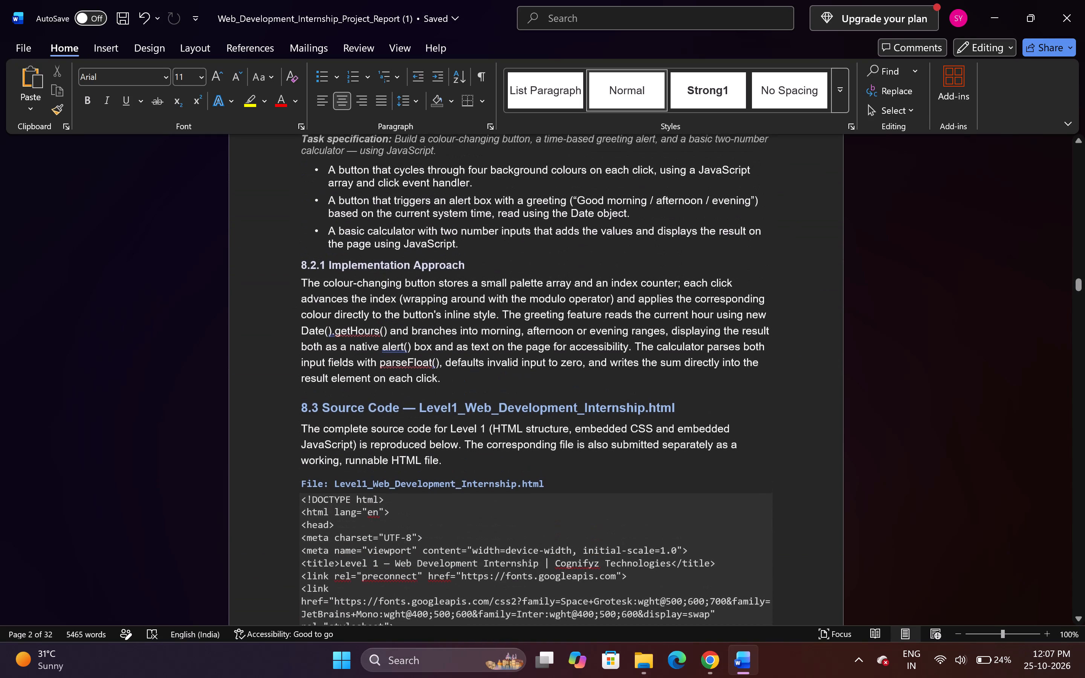
scroll(482, 335, "down", 2)
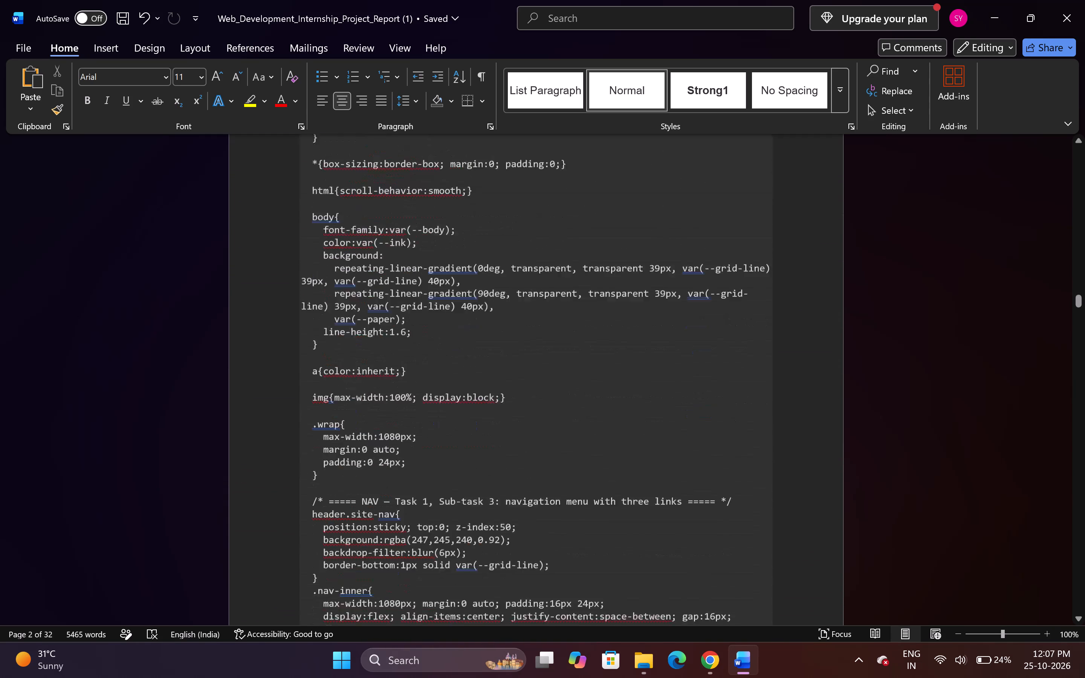
scroll(482, 335, "down", 3)
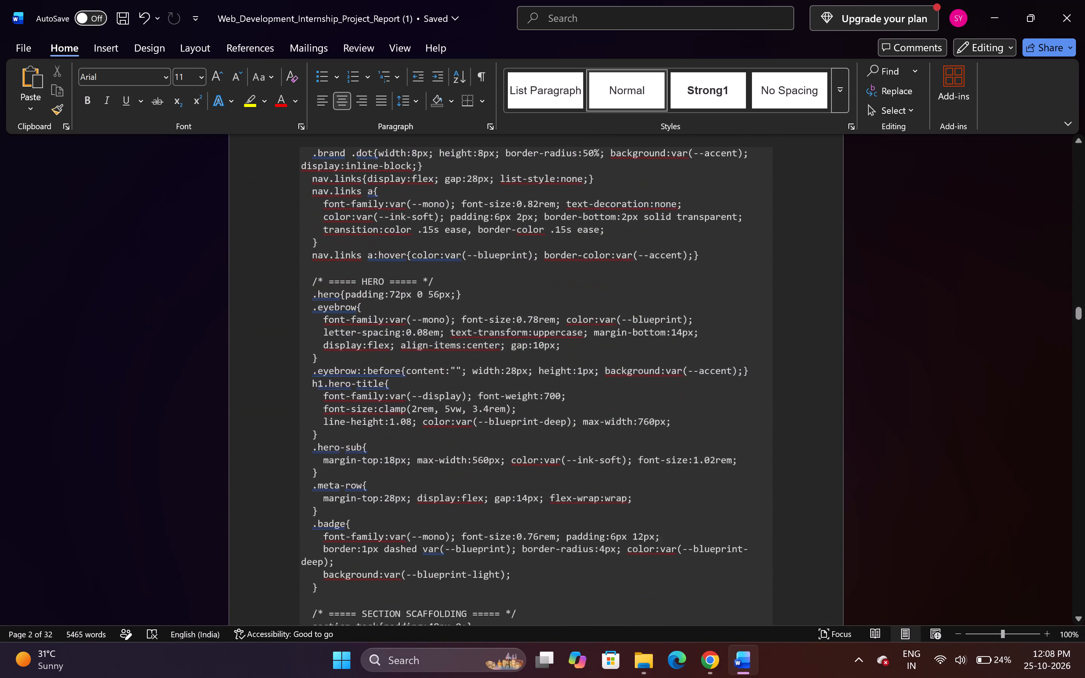
scroll(482, 335, "down", 3)
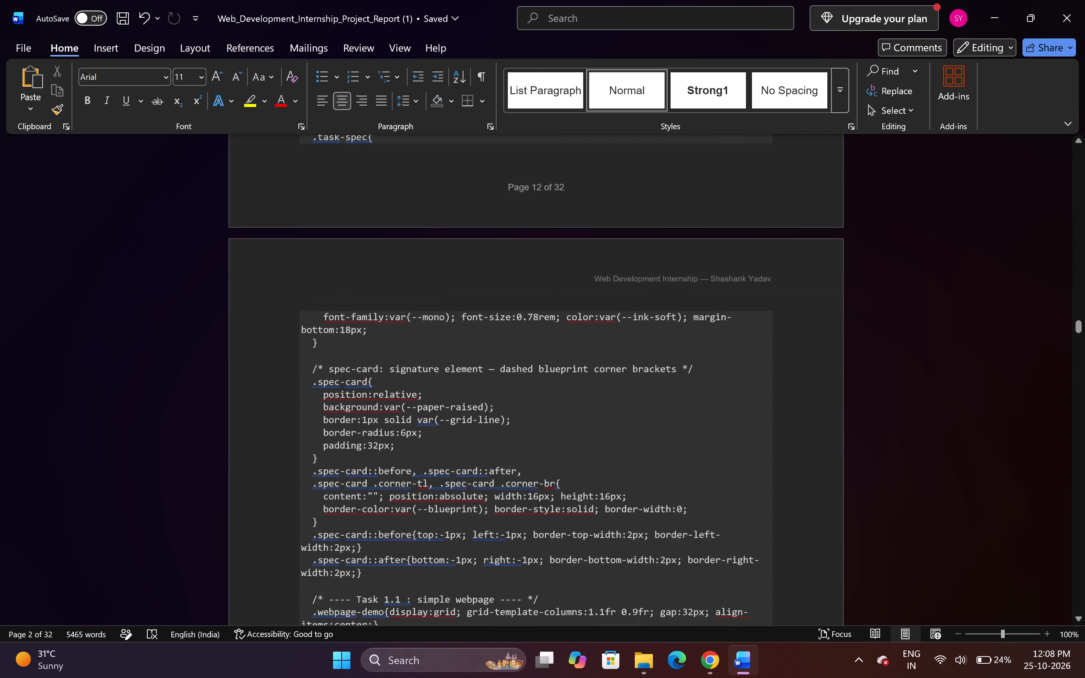
scroll(482, 335, "down", 4)
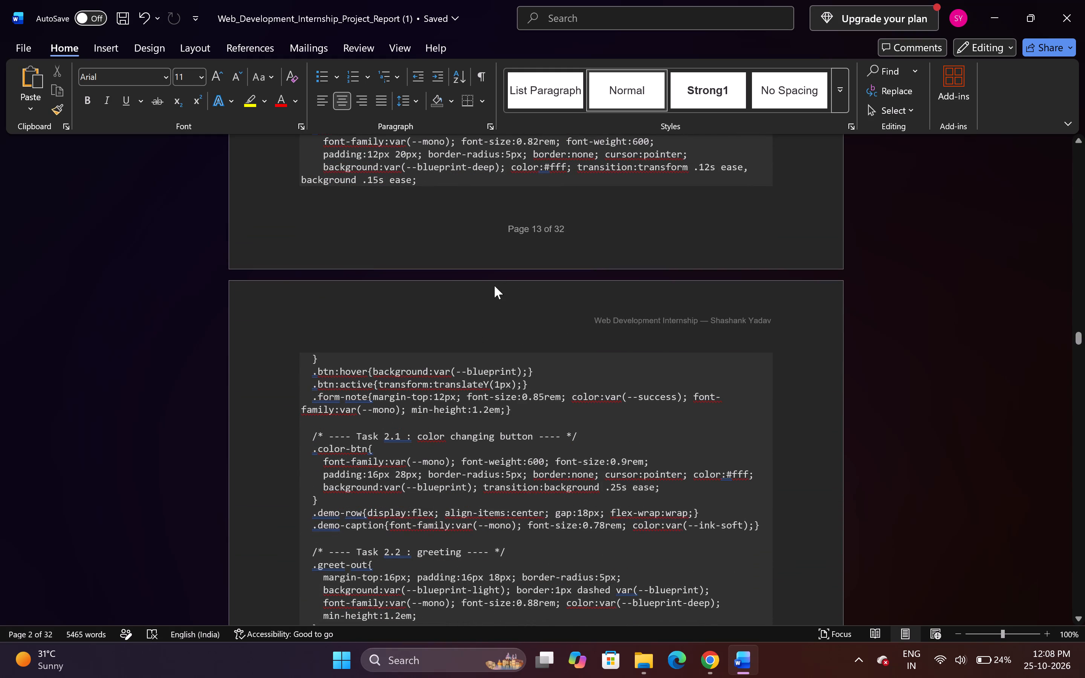
scroll(494, 286, "down", 3)
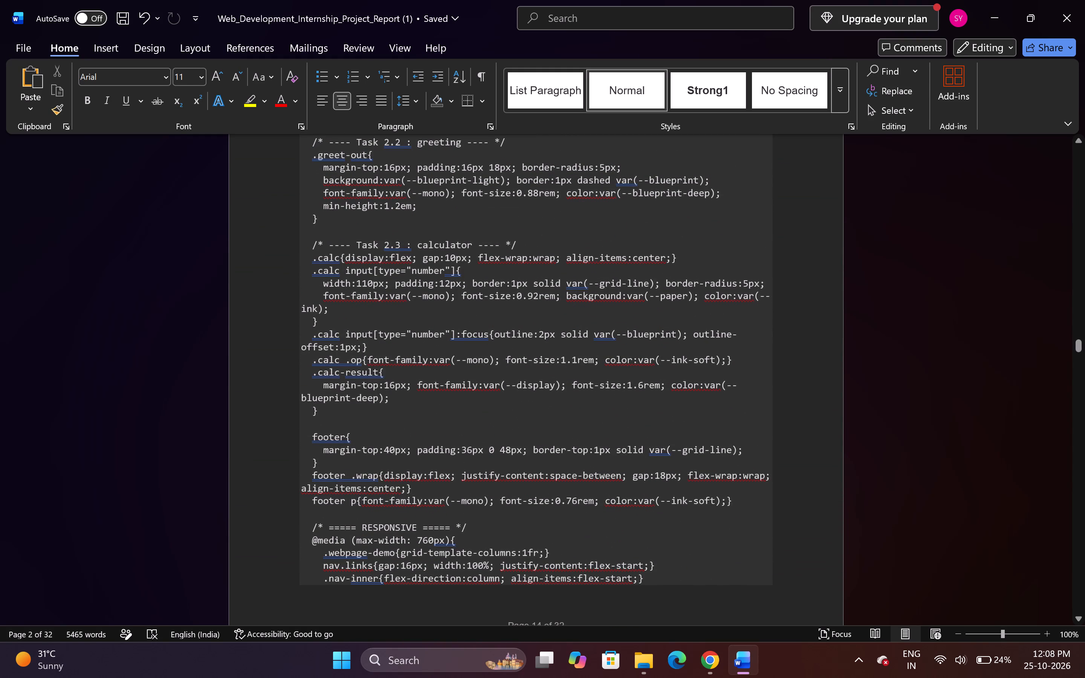
Search Windows for the dark mode setting and set the system color mode to Light.
left_click(399, 659)
type("dar")
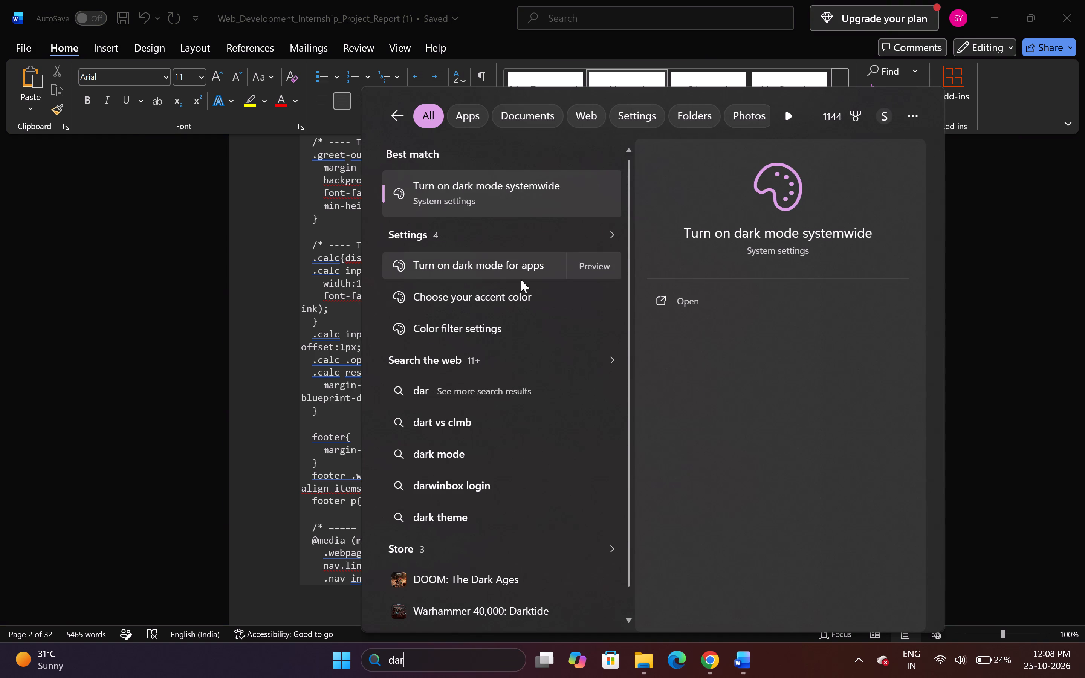
left_click(530, 205)
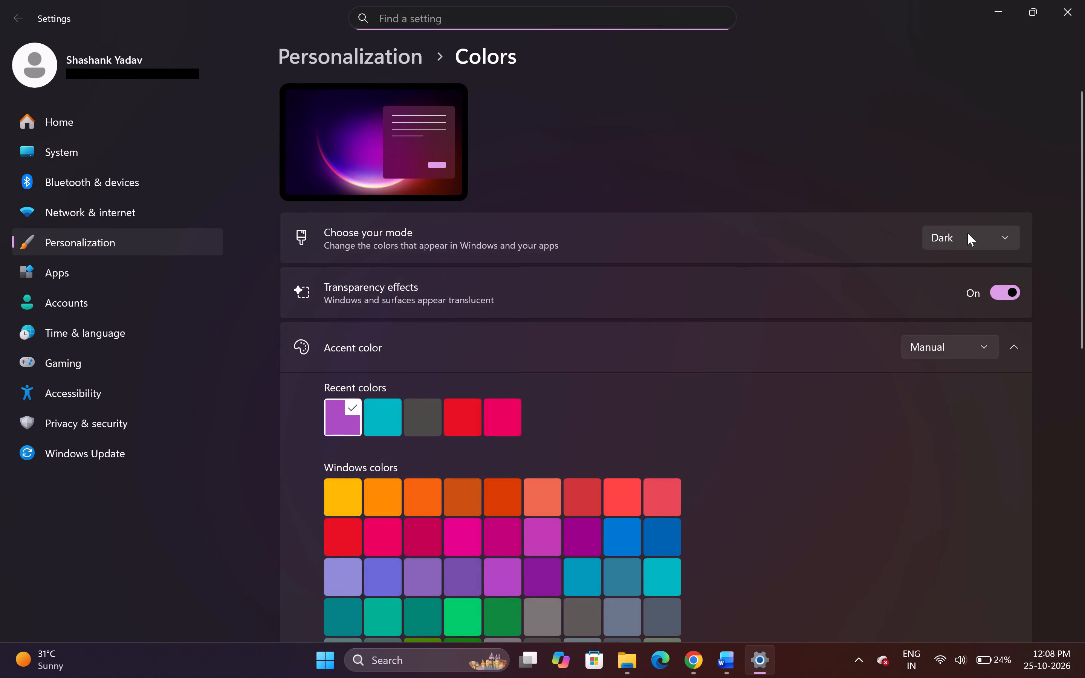
left_click(989, 238)
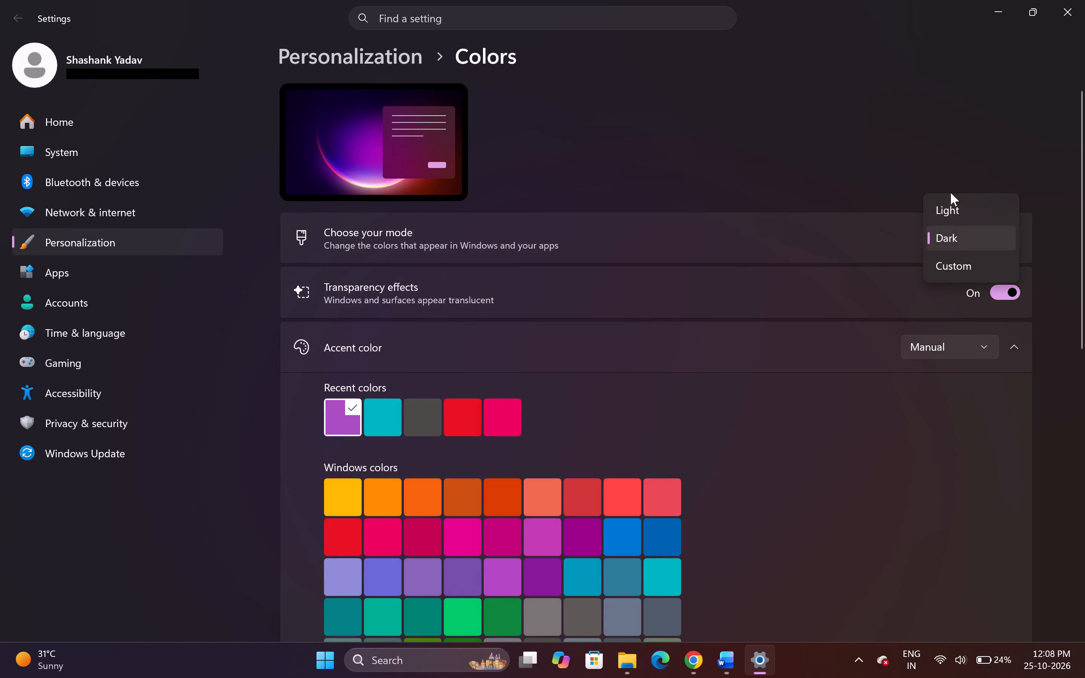
left_click(953, 208)
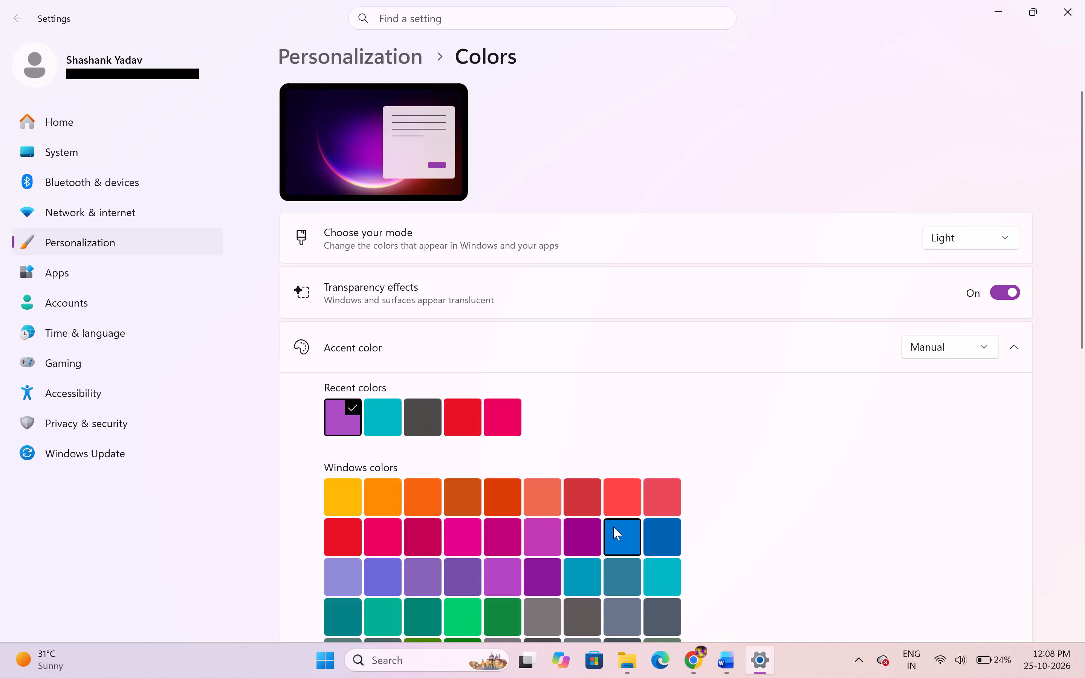
scroll(613, 527, "down", 8)
scroll(613, 527, "up", 2)
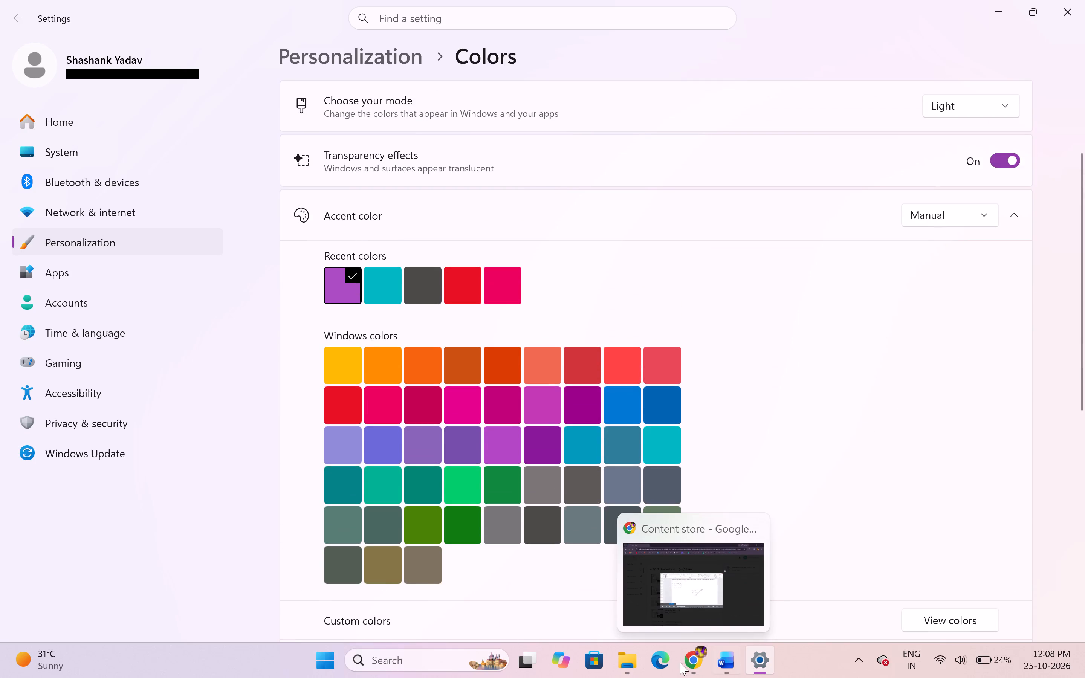
Switch back to the Word report and look back over the Level 1 source code listing from page 14 toward its beginning.
left_click(728, 663)
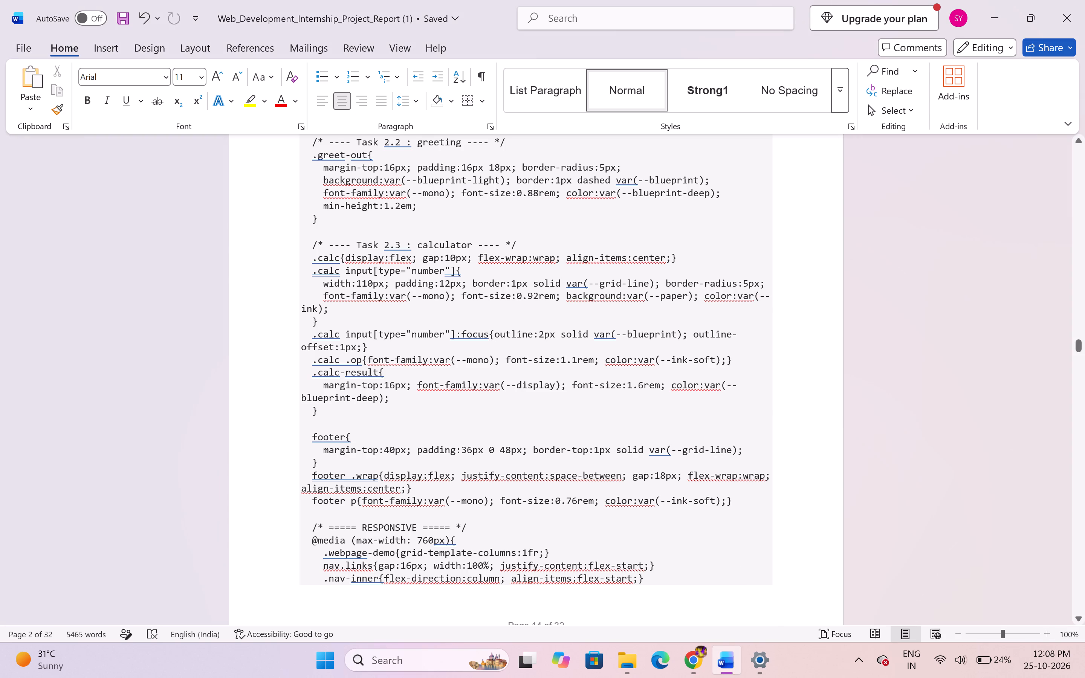
scroll(551, 516, "up", 5)
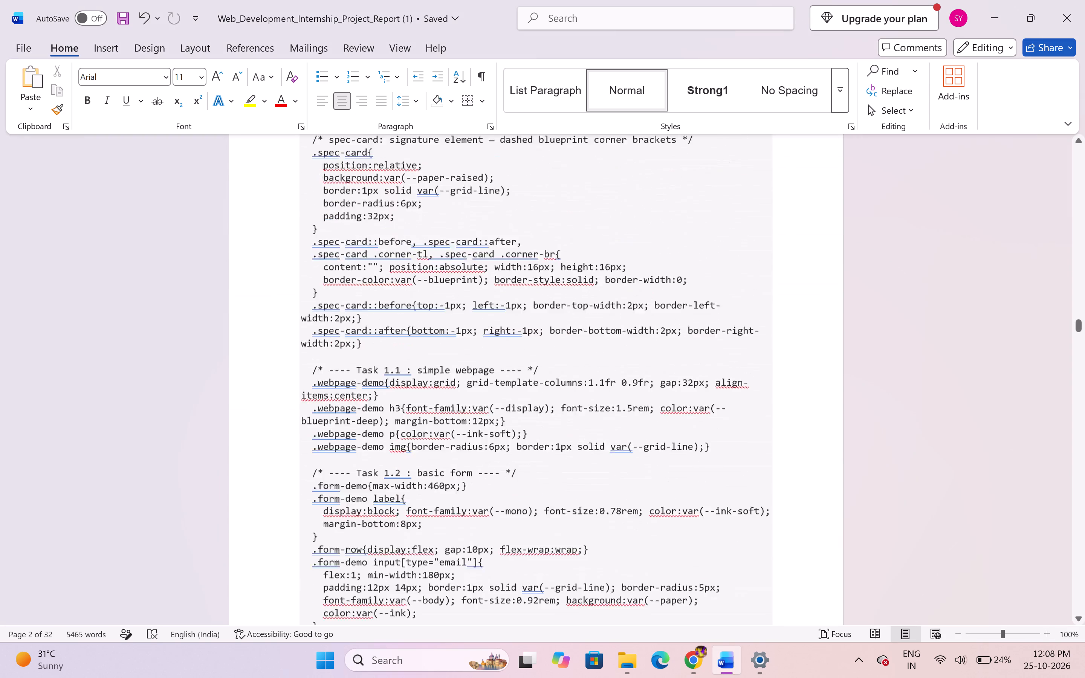
scroll(551, 516, "up", 8)
Review the Level 1 source code listing through its end and on to the start of the Level 2 source code.
scroll(551, 516, "down", 3)
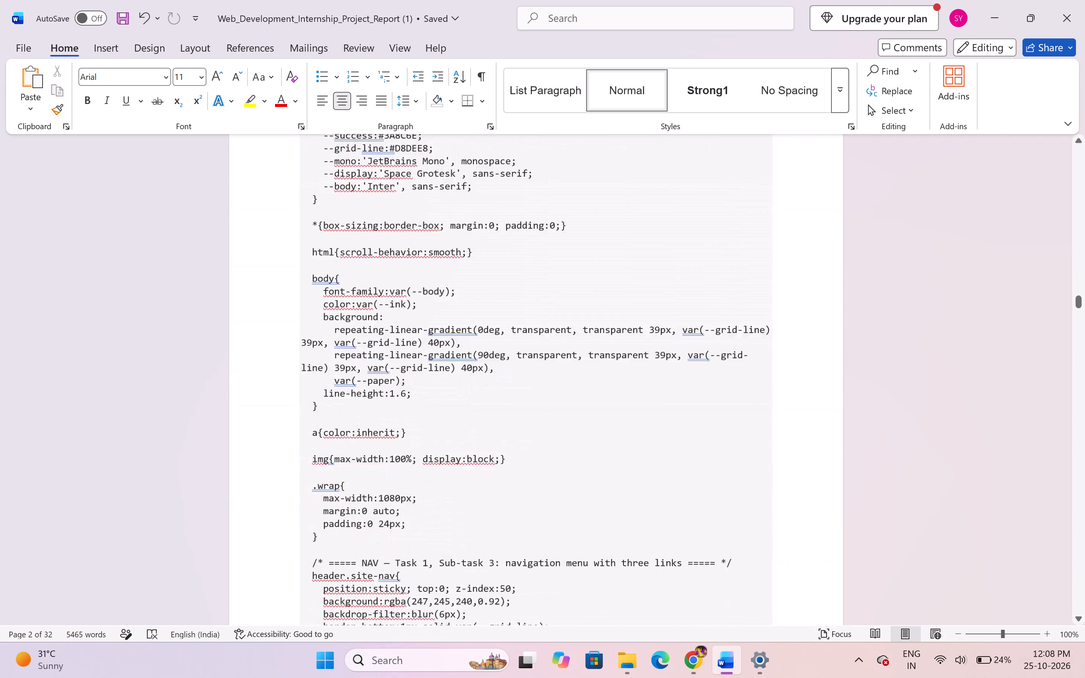
scroll(551, 516, "down", 2)
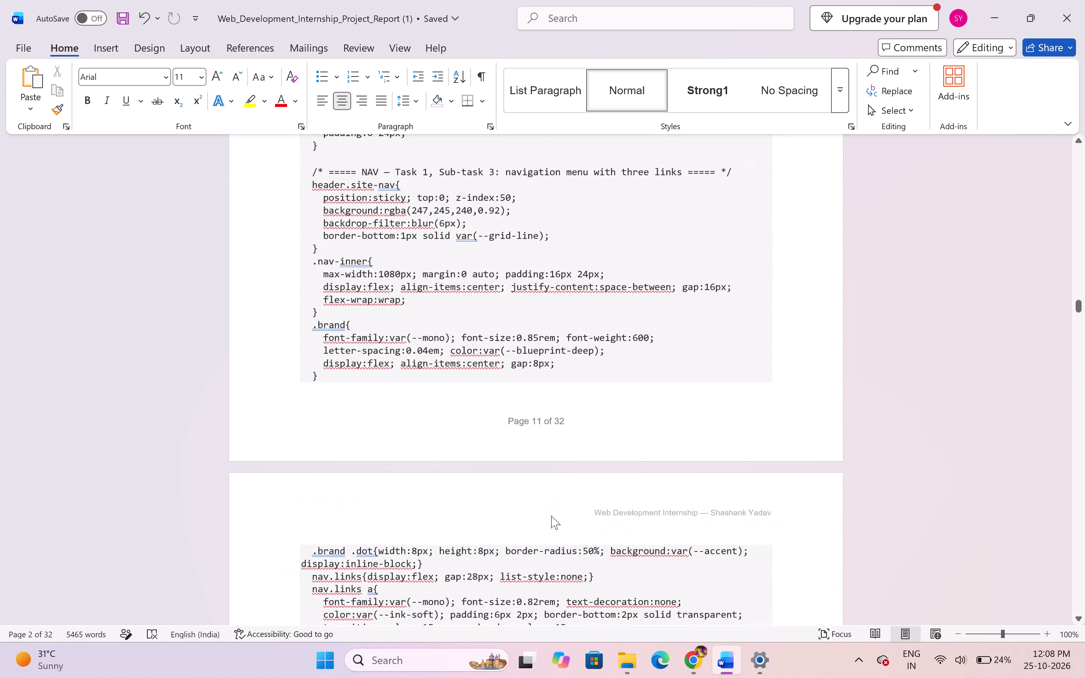
scroll(551, 516, "down", 4)
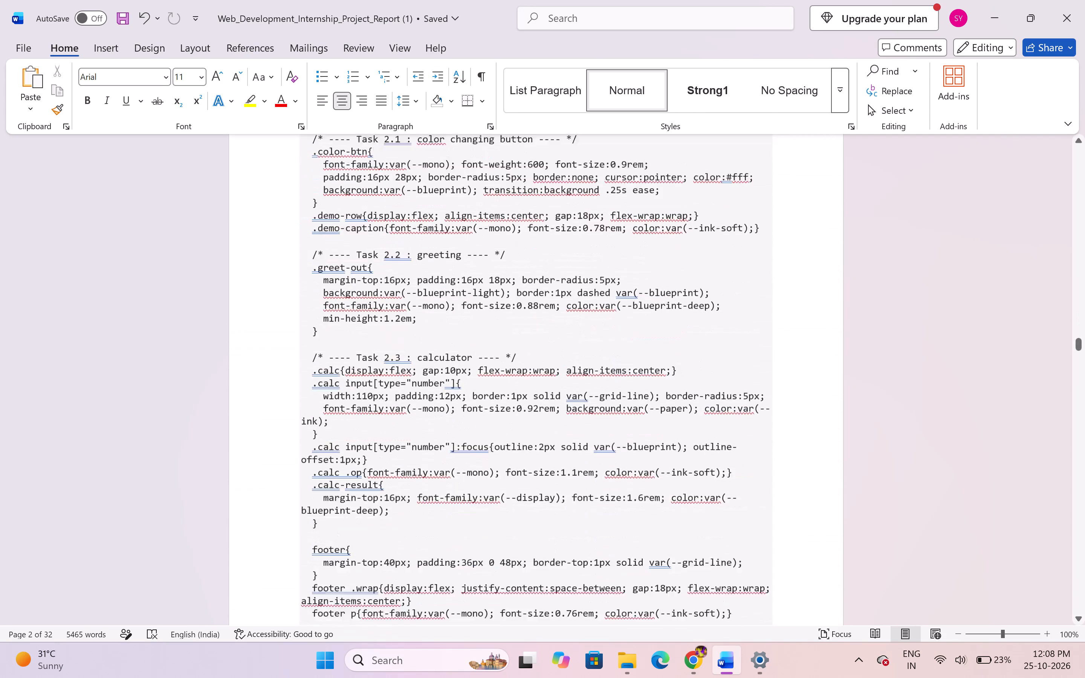
scroll(551, 516, "down", 4)
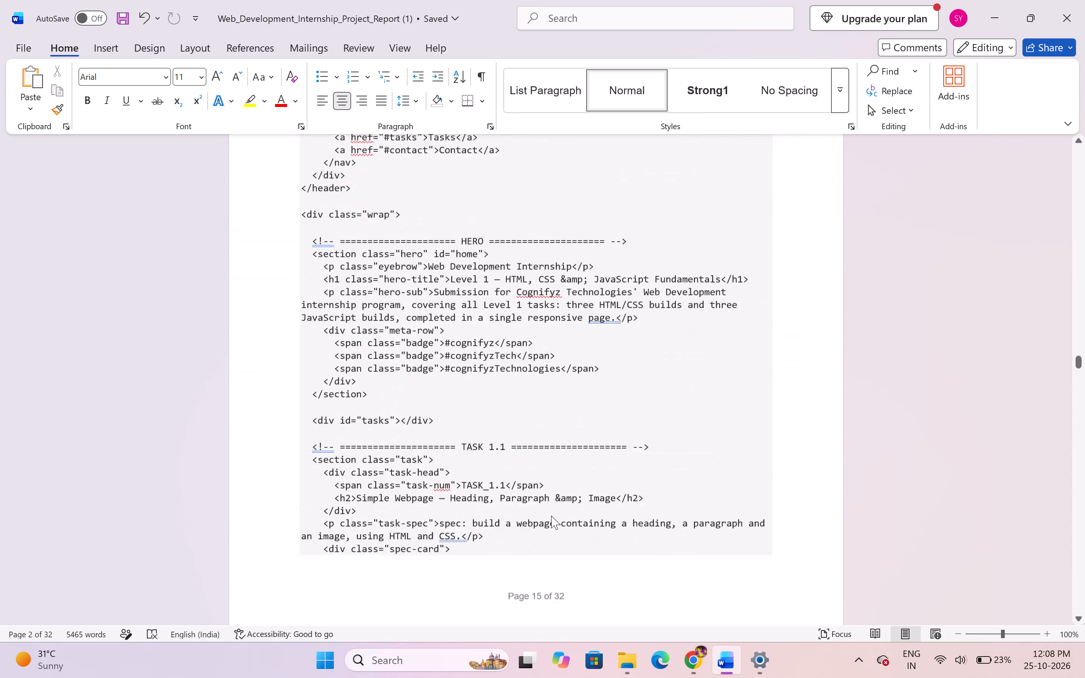
scroll(551, 516, "down", 5)
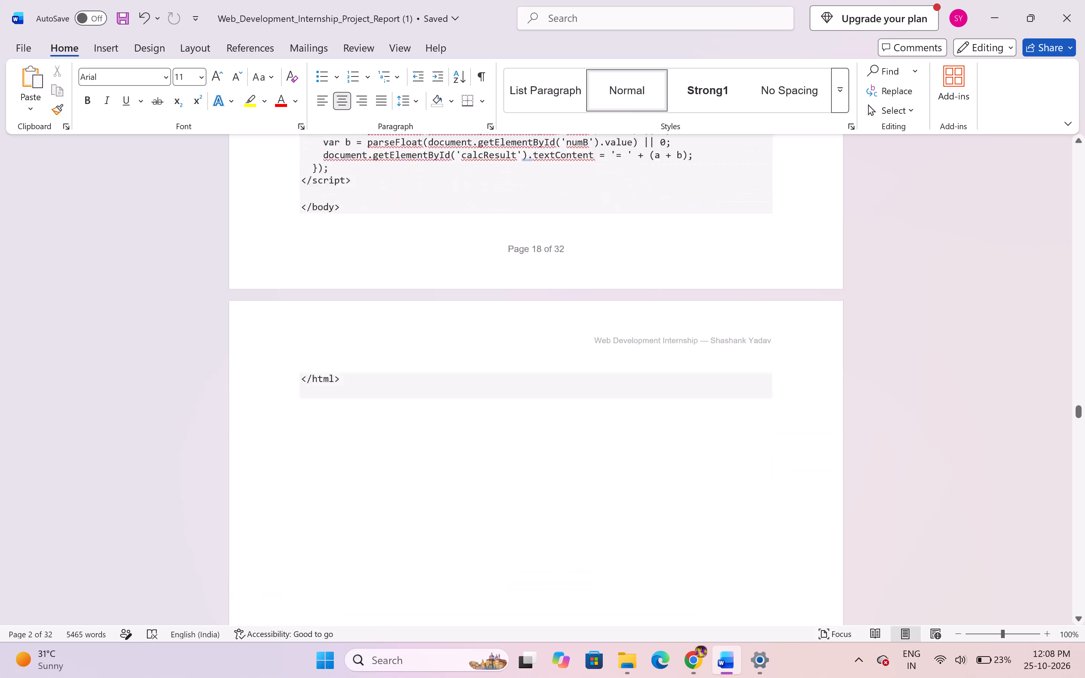
scroll(551, 516, "down", 1)
scroll(551, 516, "up", 1)
scroll(551, 516, "down", 5)
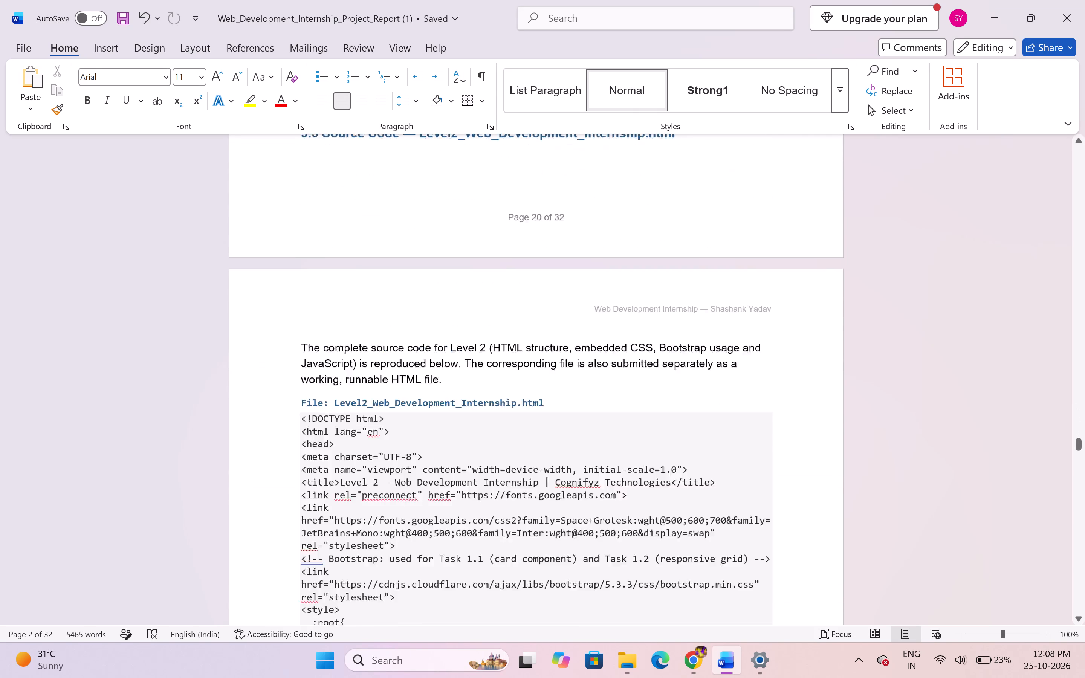
Move the closing </html> tag from page 19 onto the </body> line on page 18, separated by spaces.
scroll(551, 516, "up", 5)
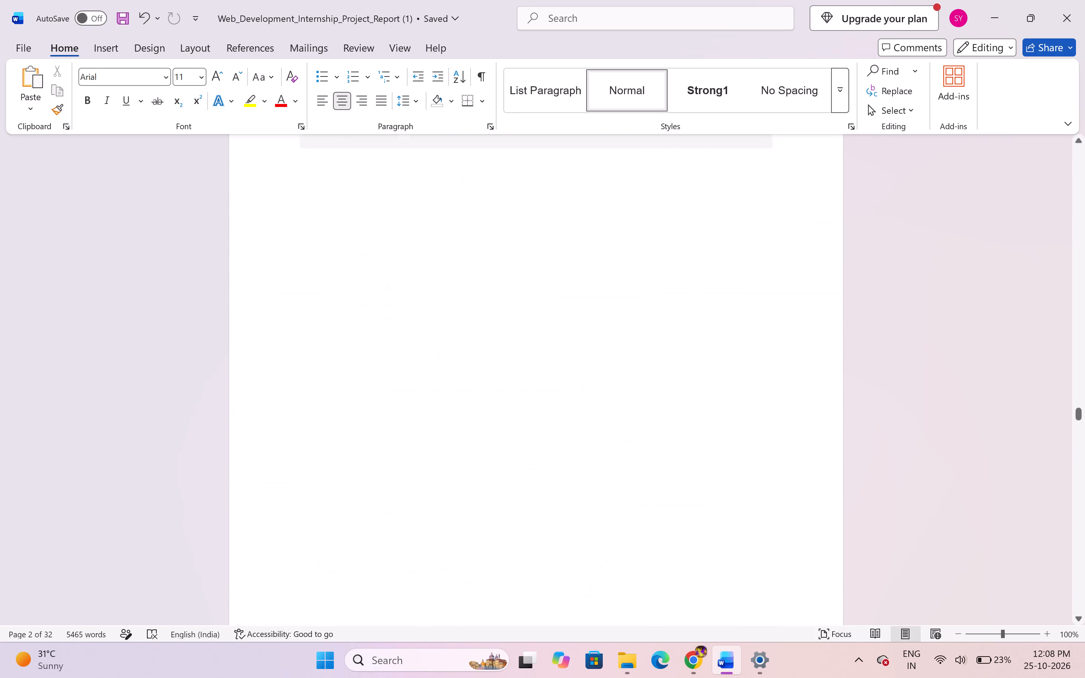
scroll(551, 516, "up", 1)
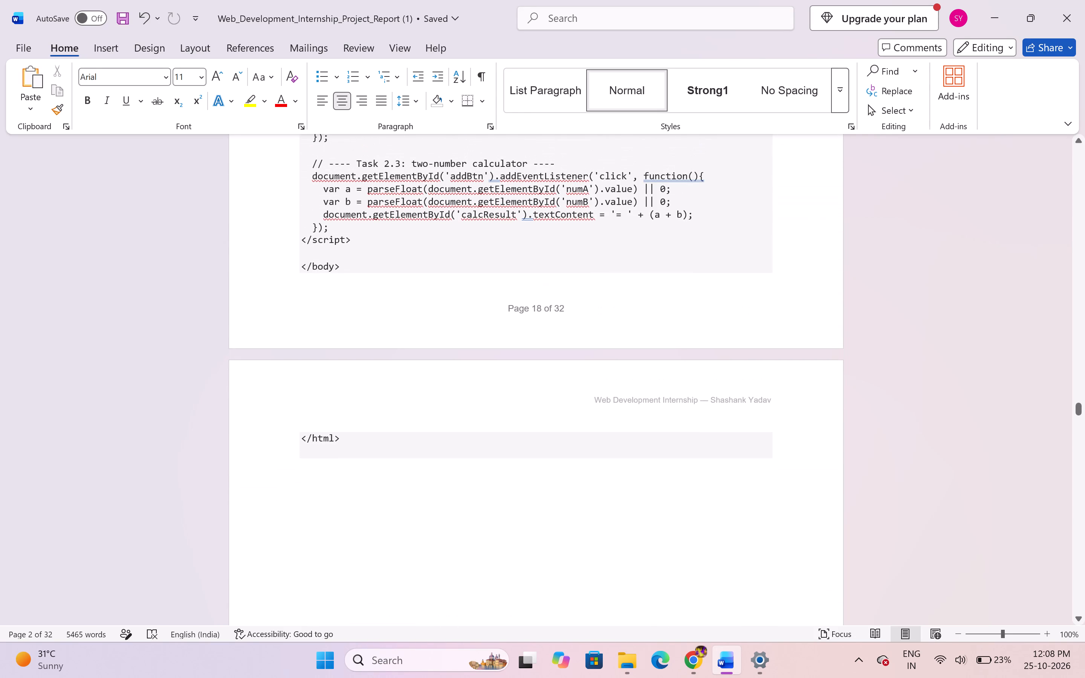
left_click(298, 432)
key("BackSpace")
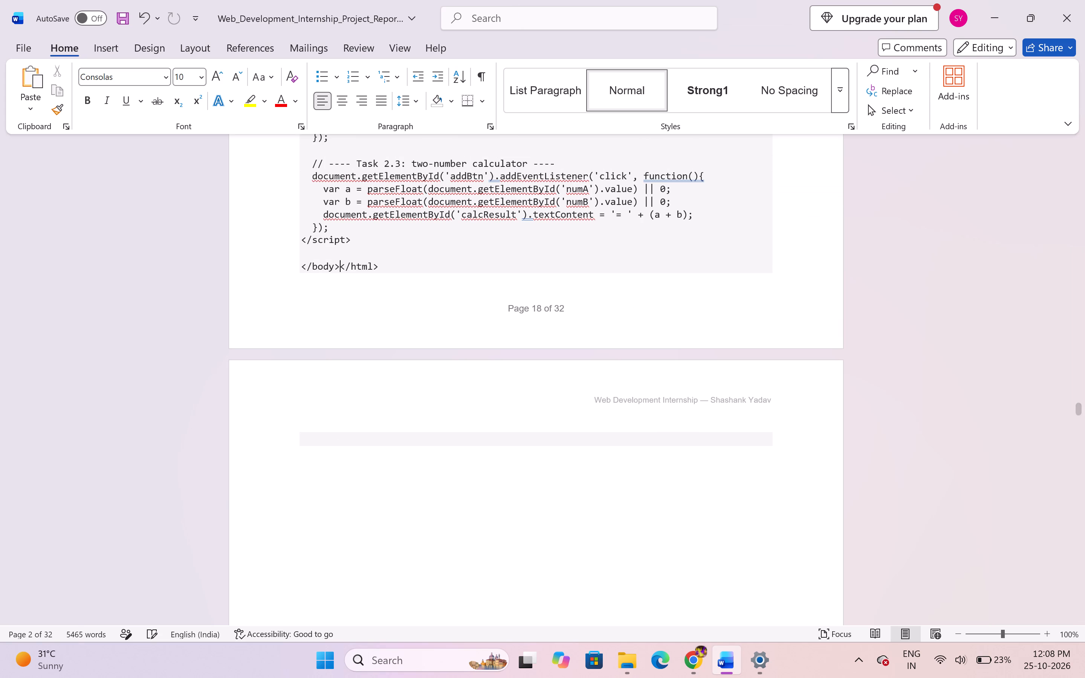
key("space")
key("space")
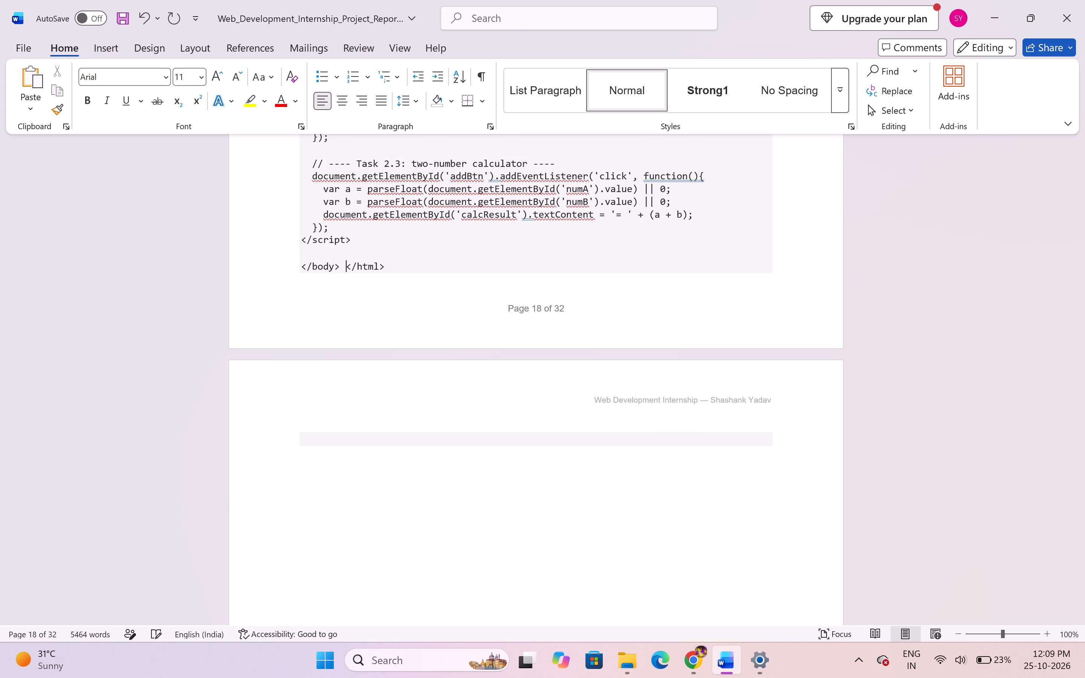
key("space")
Delete forward from the empty line near the top of page 19, removing the 9 at the start of the Level 2 heading.
scroll(302, 580, "down", 3)
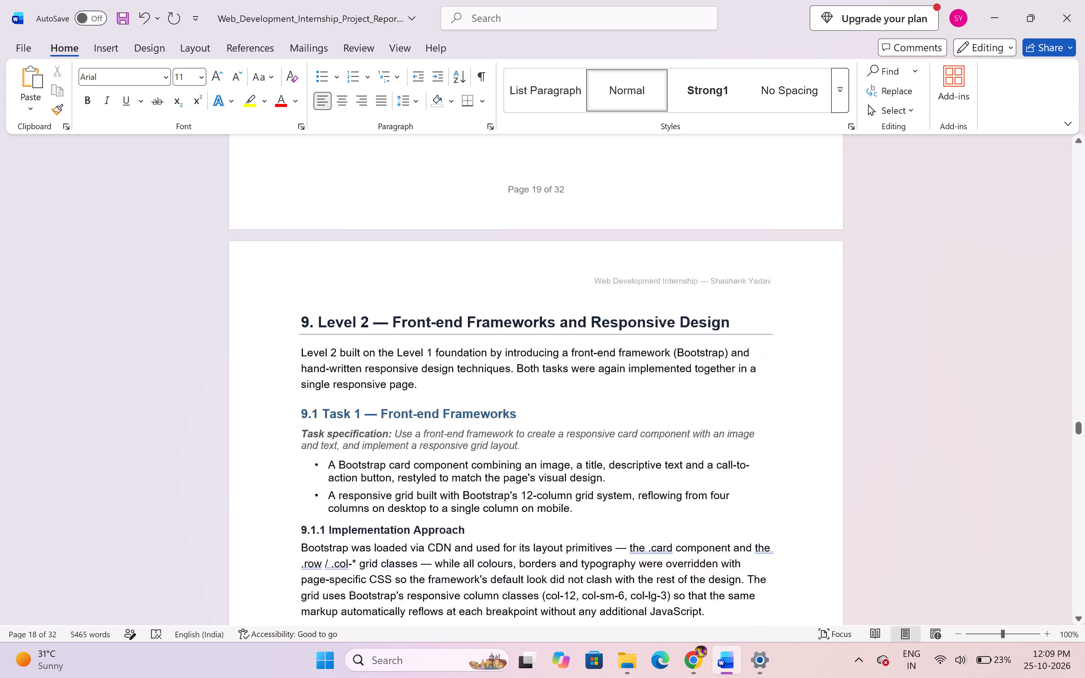
scroll(302, 580, "down", 2)
left_click(264, 464)
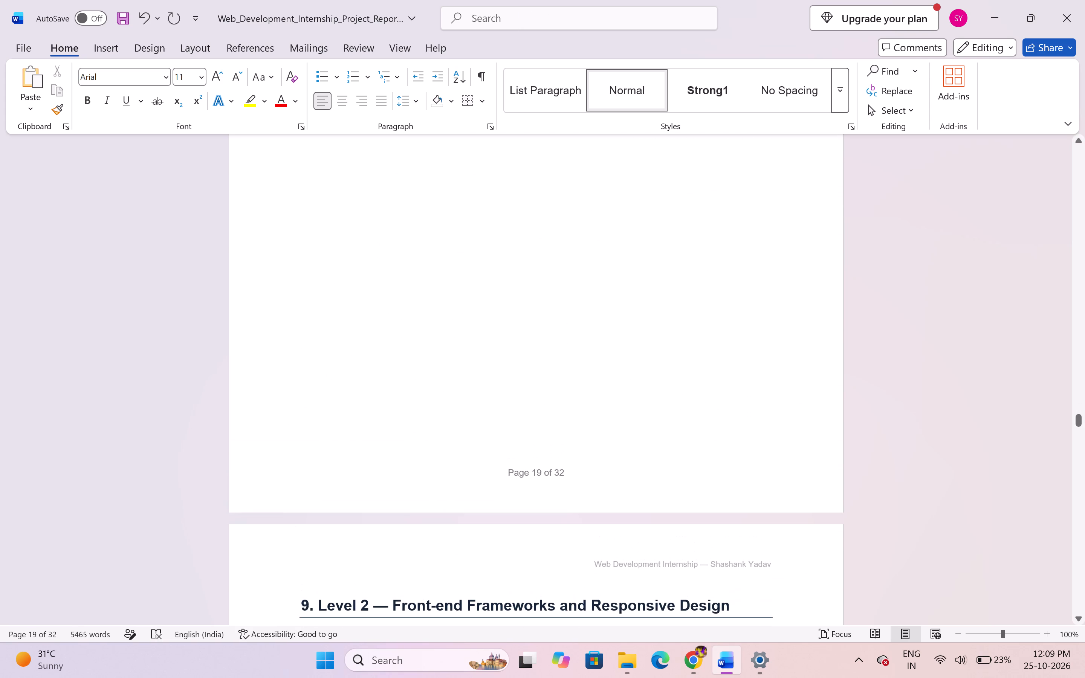
left_click(529, 405)
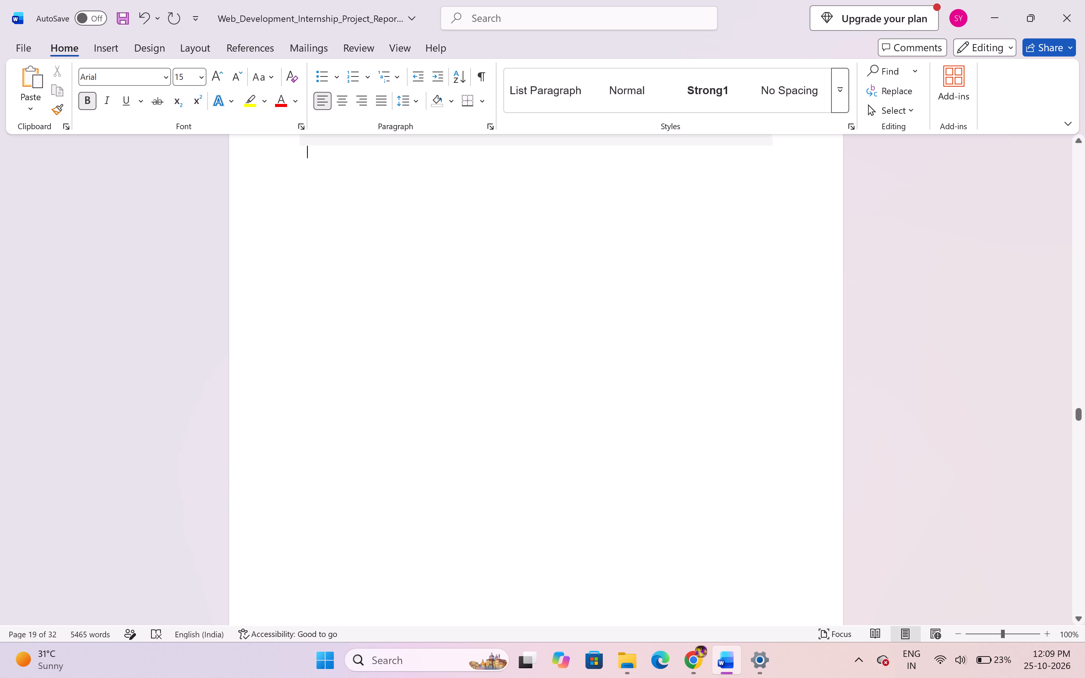
scroll(529, 405, "up", 2)
key("Delete")
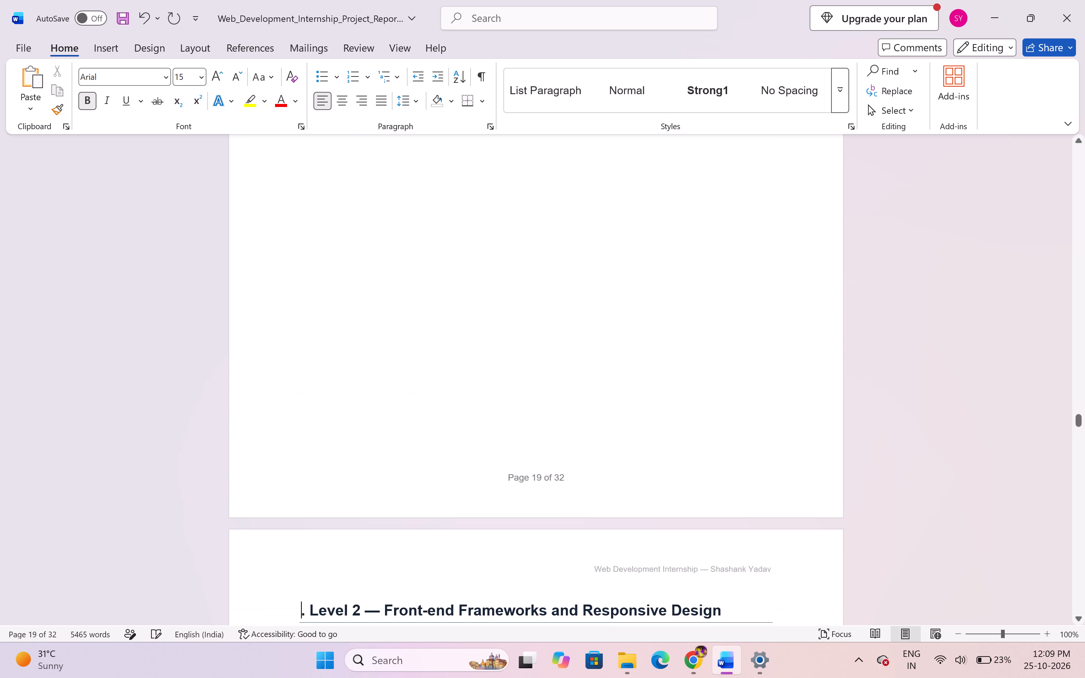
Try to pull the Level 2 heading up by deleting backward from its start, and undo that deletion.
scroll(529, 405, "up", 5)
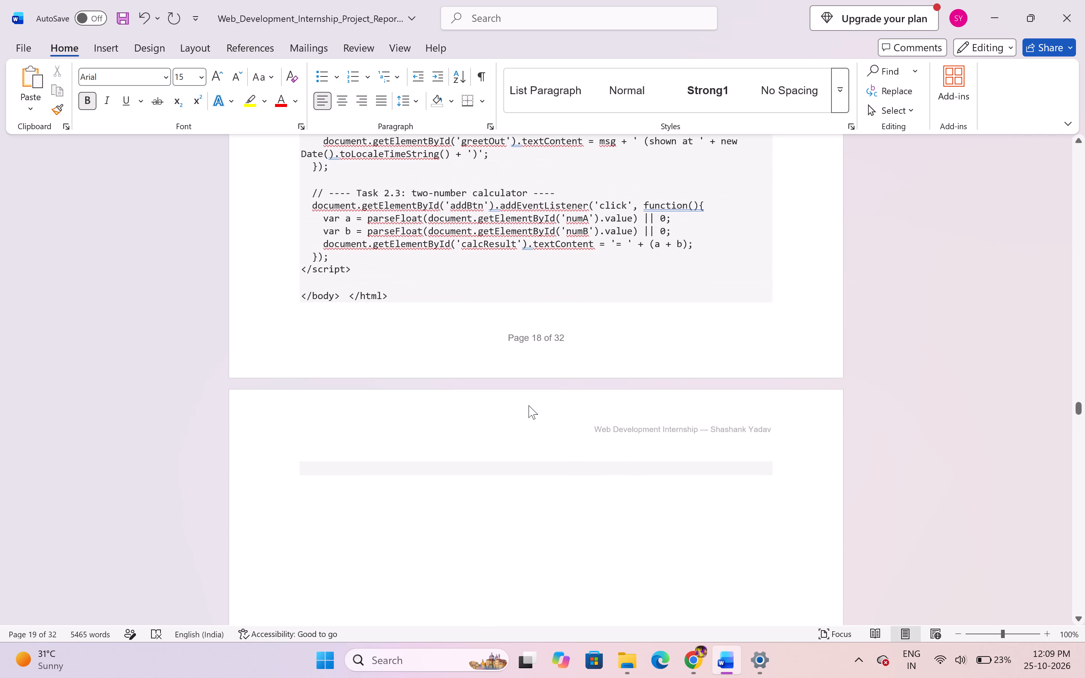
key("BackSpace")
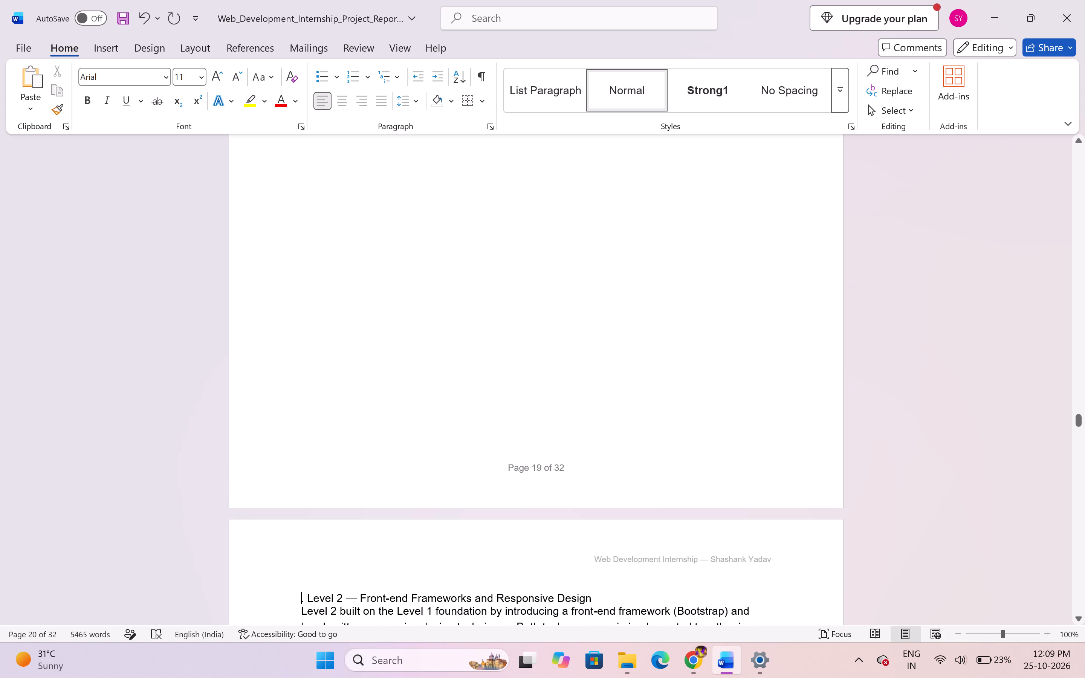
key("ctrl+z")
Strip the heading formatting from the Level 2 title and remove the page break before it, bringing it up to page 19.
scroll(529, 405, "down", 4)
scroll(529, 405, "up", 1)
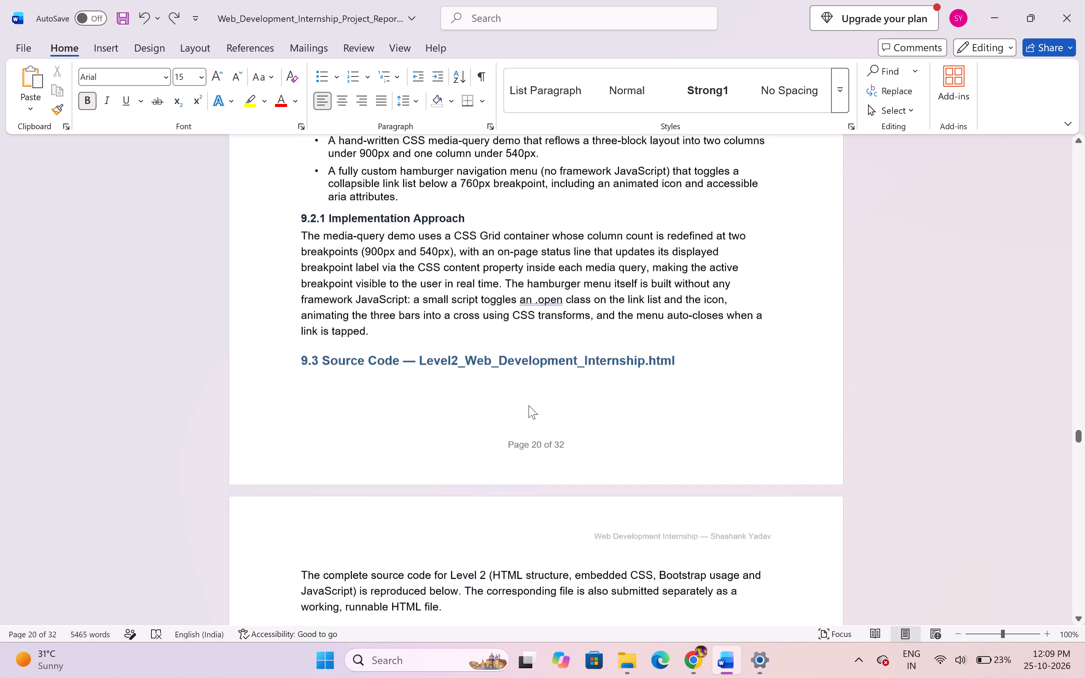
scroll(529, 405, "up", 4)
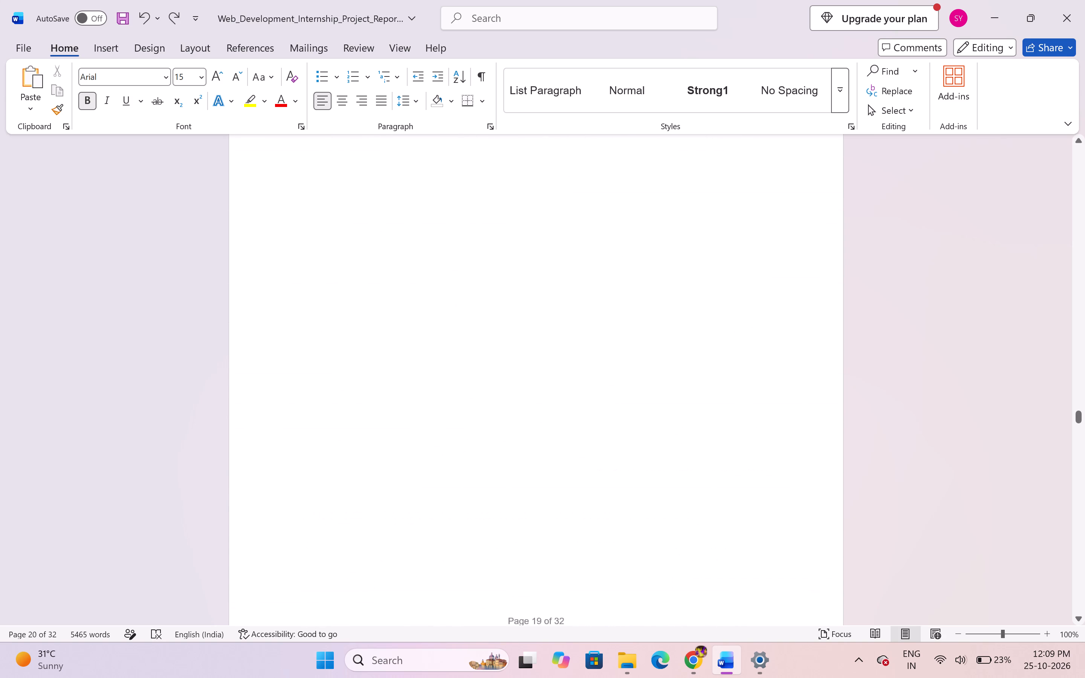
scroll(529, 405, "up", 4)
scroll(529, 405, "down", 2)
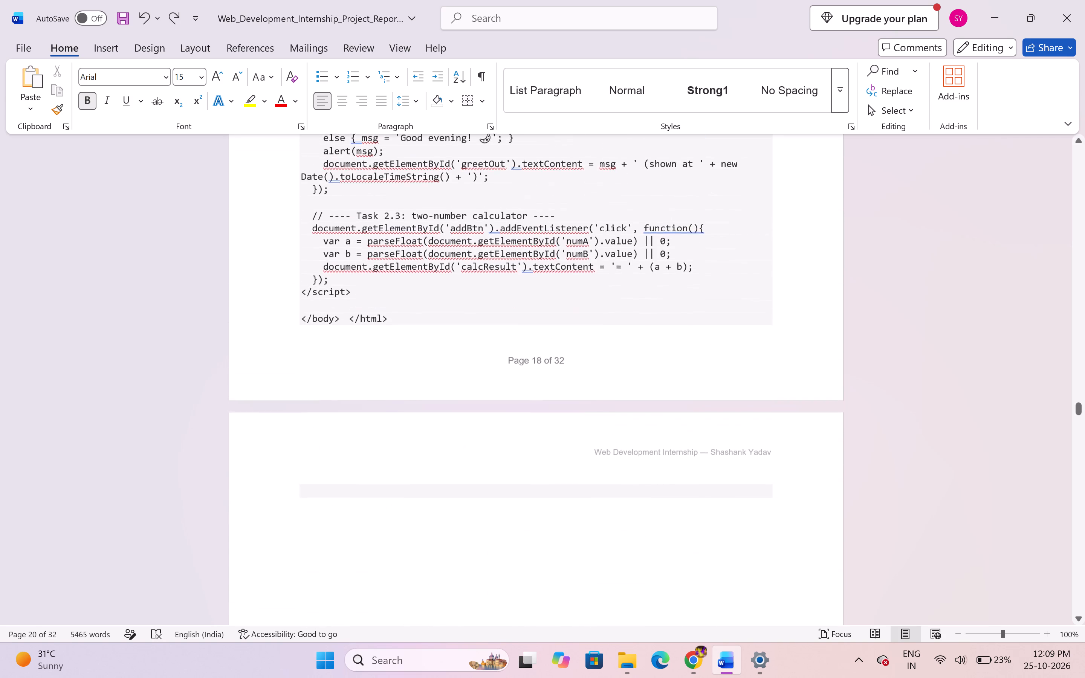
scroll(529, 405, "down", 1)
scroll(529, 405, "up", 1)
scroll(529, 405, "down", 2)
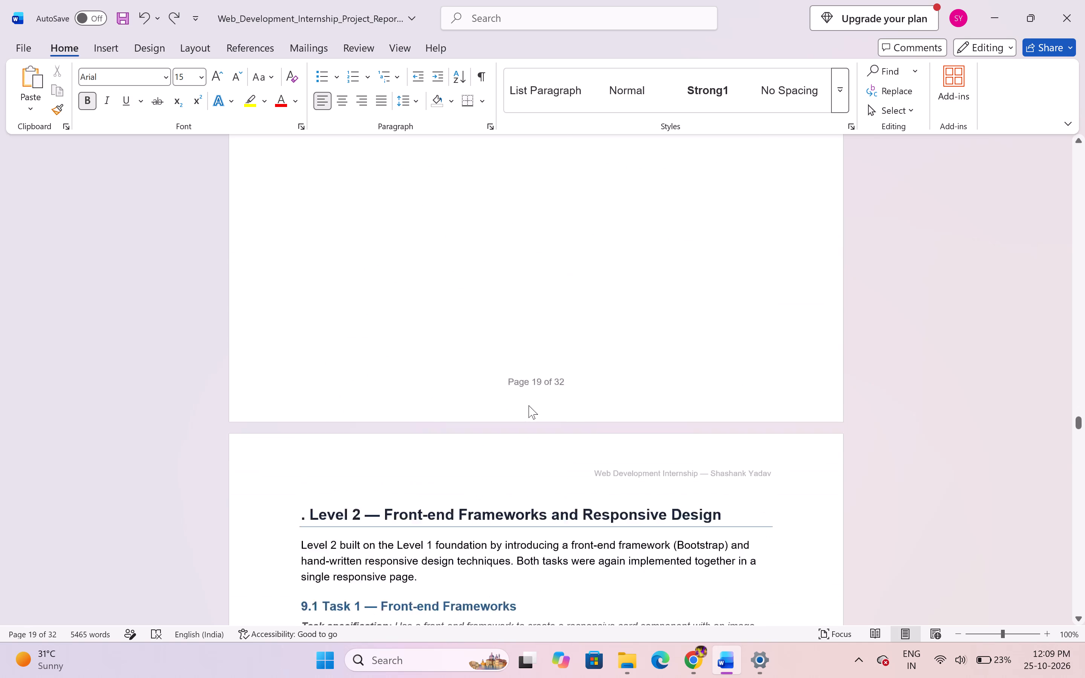
key("BackSpace")
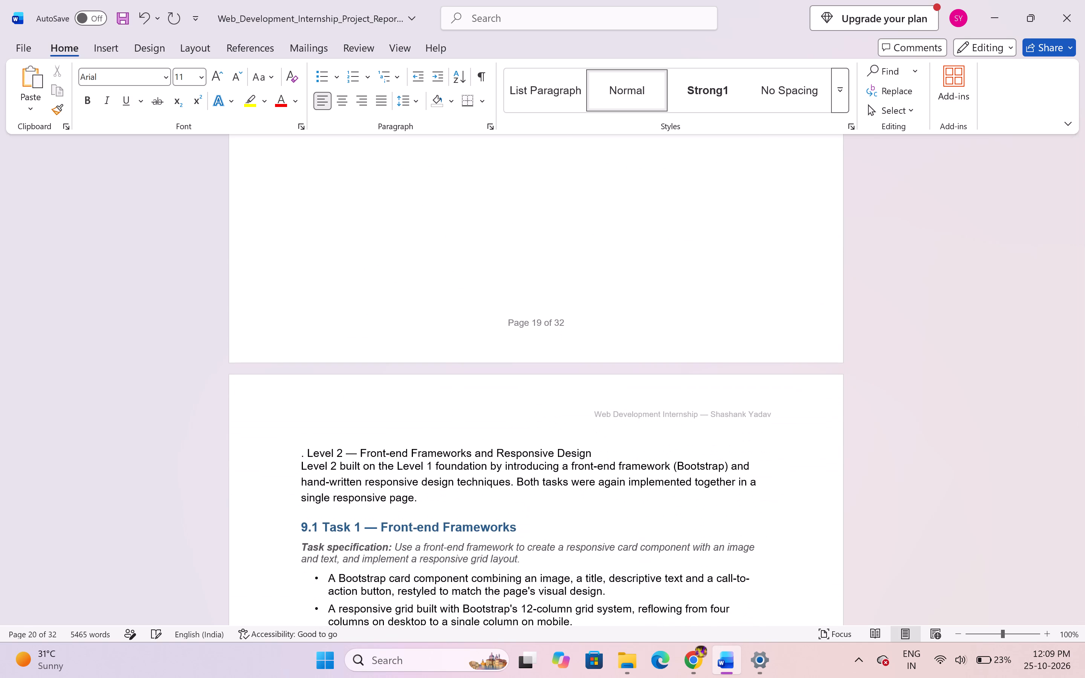
key("BackSpace")
scroll(452, 404, "up", 2)
key("BackSpace")
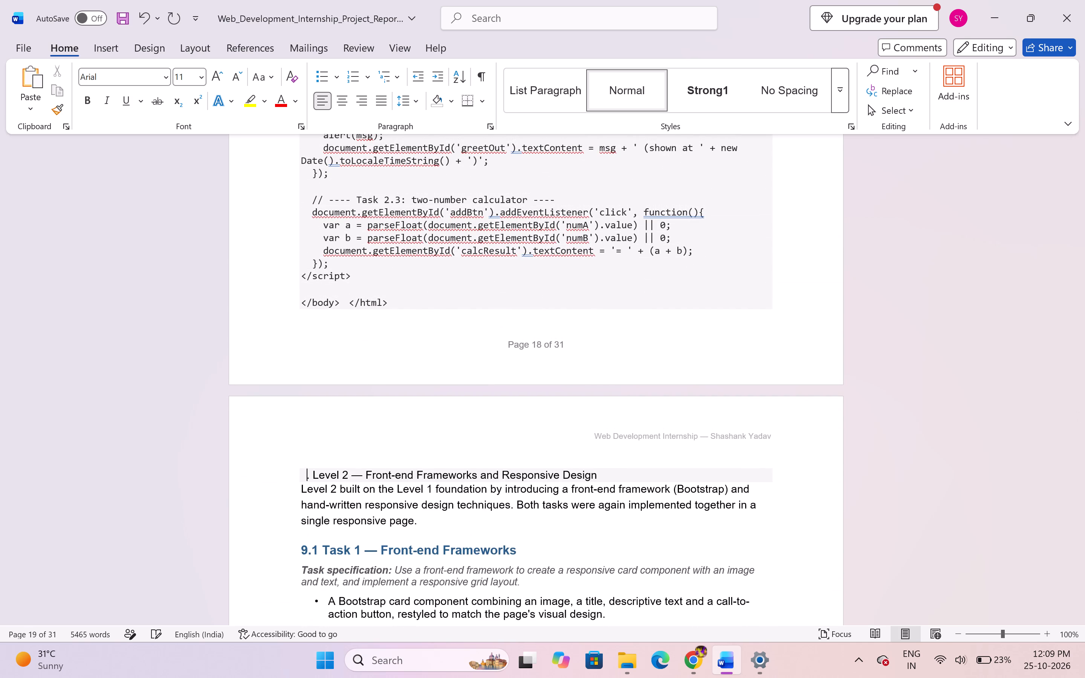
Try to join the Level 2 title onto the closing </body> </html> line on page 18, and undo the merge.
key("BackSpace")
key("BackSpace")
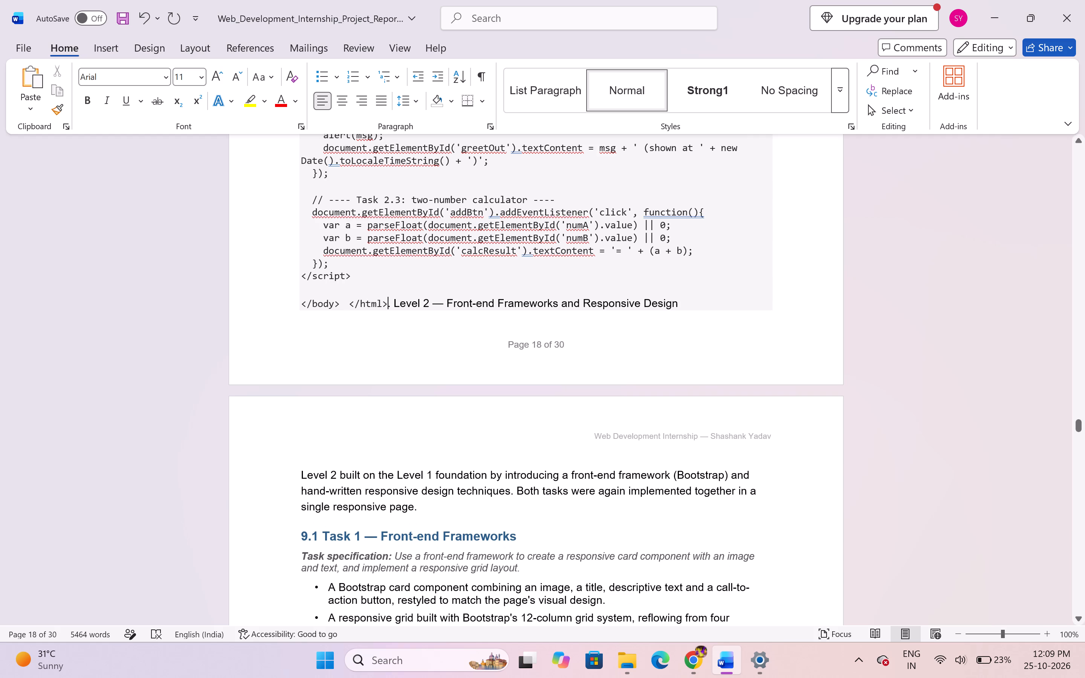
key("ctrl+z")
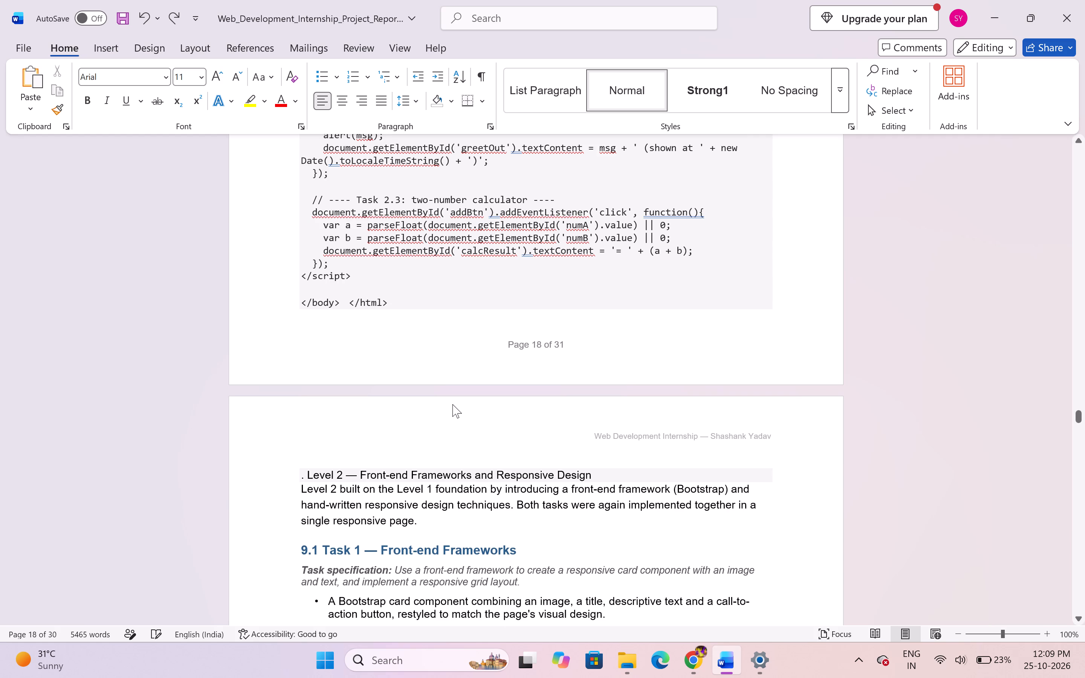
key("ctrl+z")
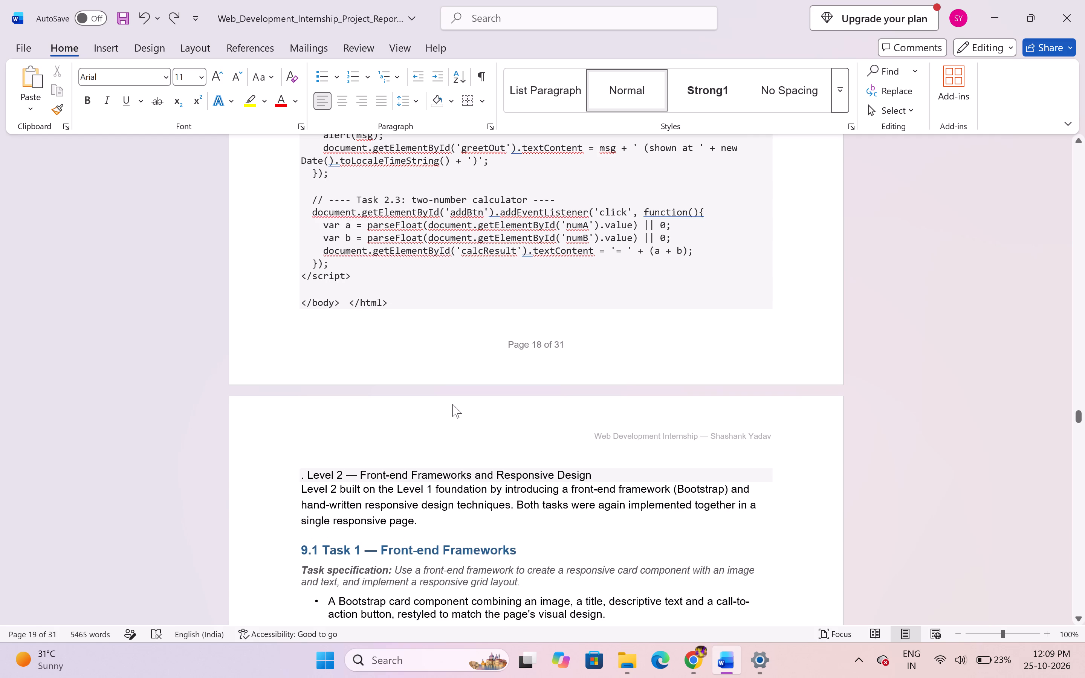
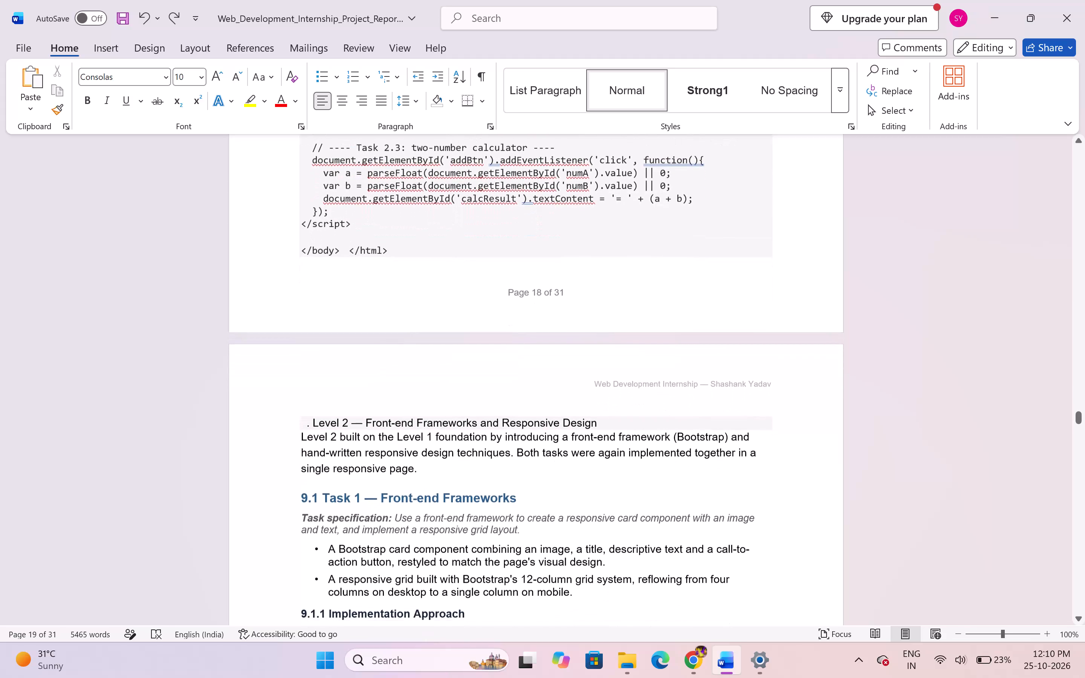
Delete the extra space in front of the full stop at the start of the Level 2 title on page 19.
scroll(452, 404, "down", 2)
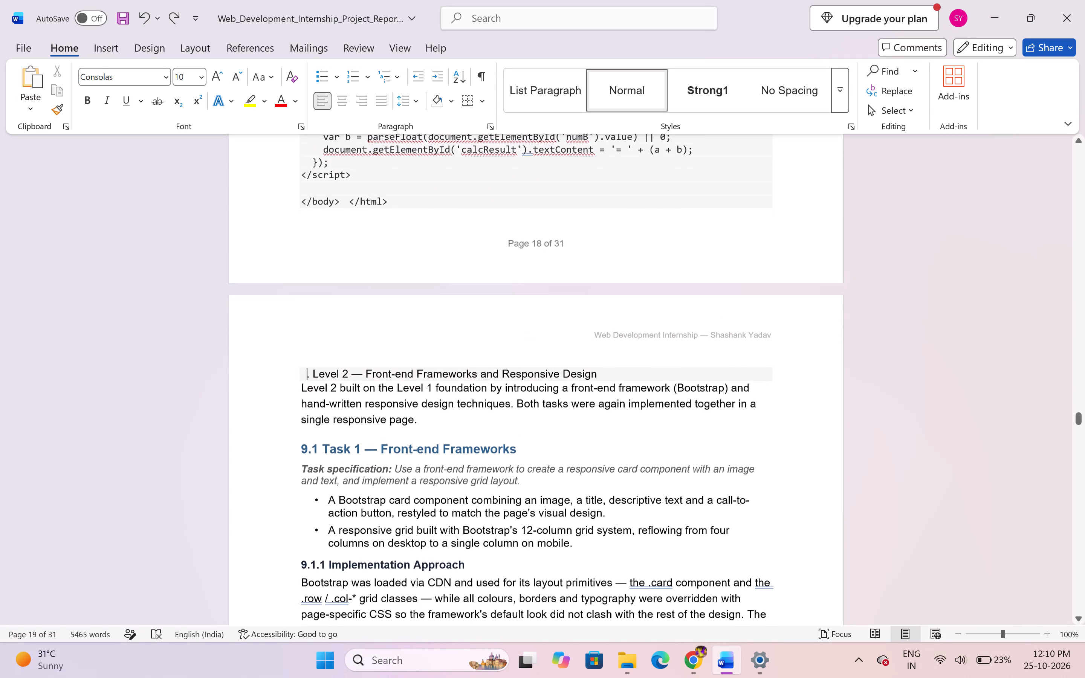
scroll(452, 404, "down", 1)
key("BackSpace")
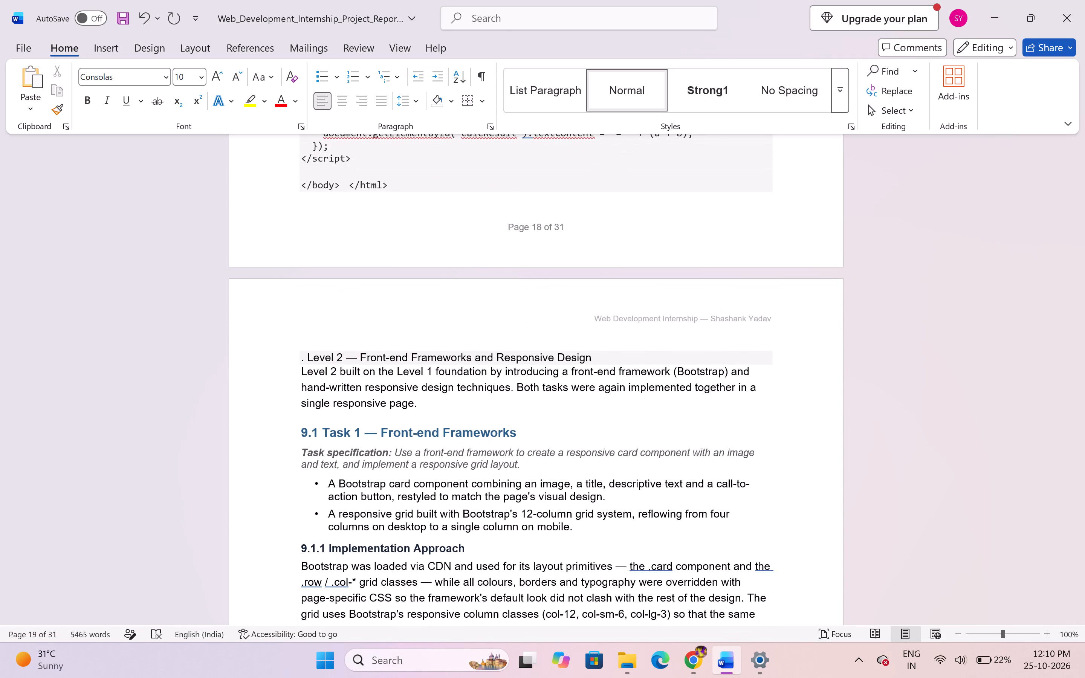
scroll(452, 404, "down", 1)
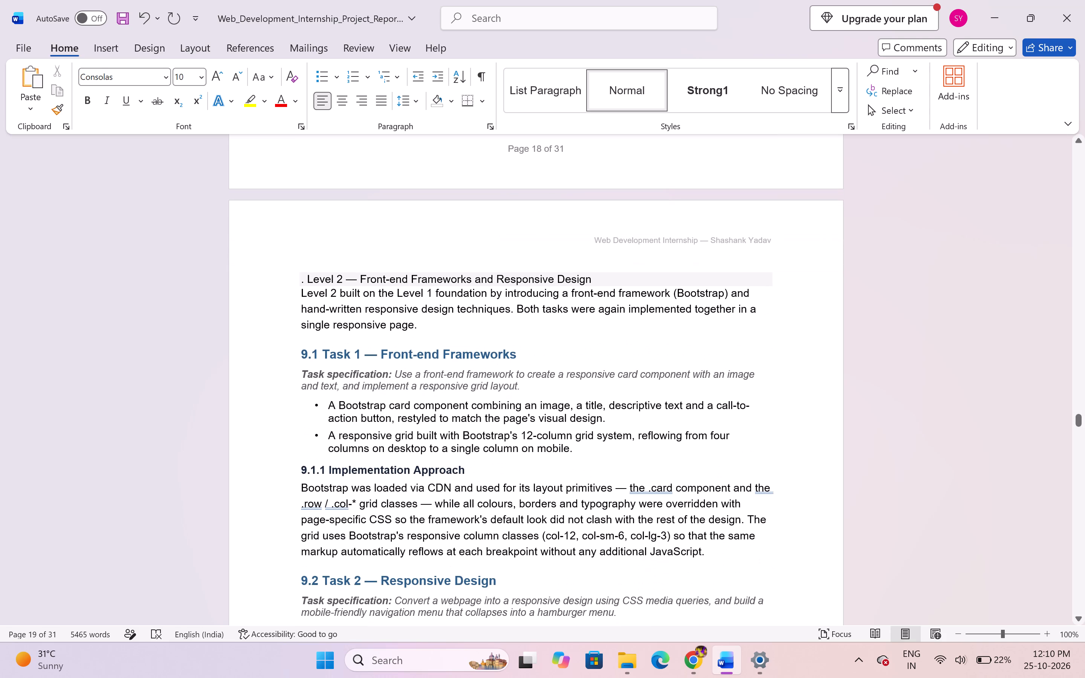
Delete the stray full stop at the start of the Level 2 title on page 19.
left_click(302, 275)
left_click_drag(300, 272, 380, 276)
left_click_drag(380, 276, 609, 273)
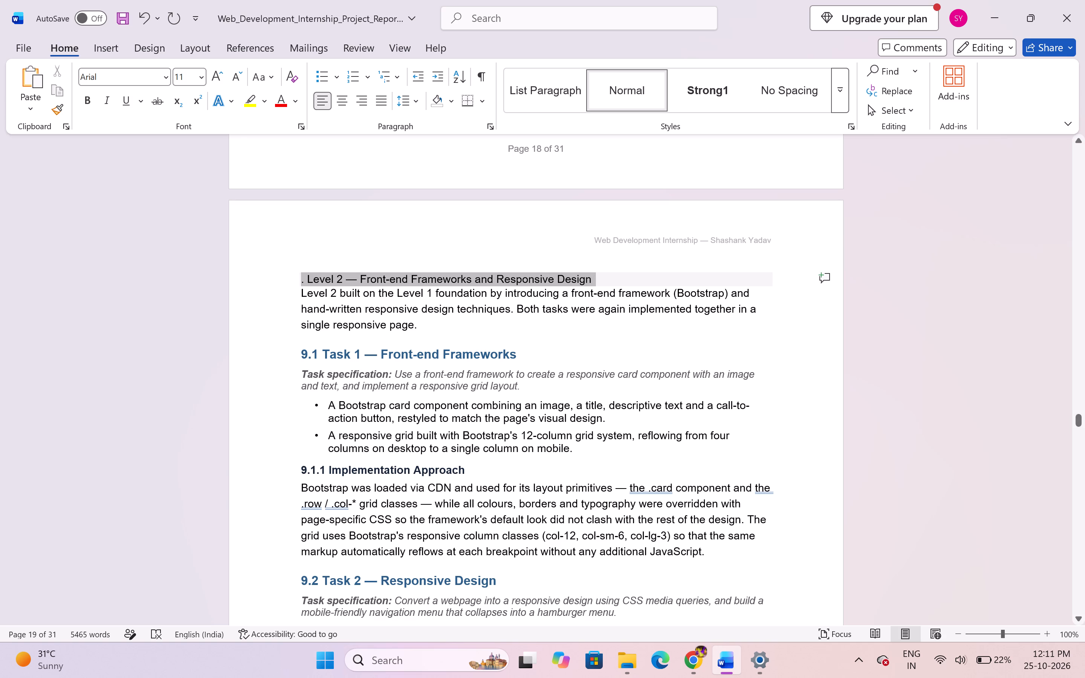
left_click_drag(609, 273, 617, 273)
left_click(603, 273)
double_click(306, 280)
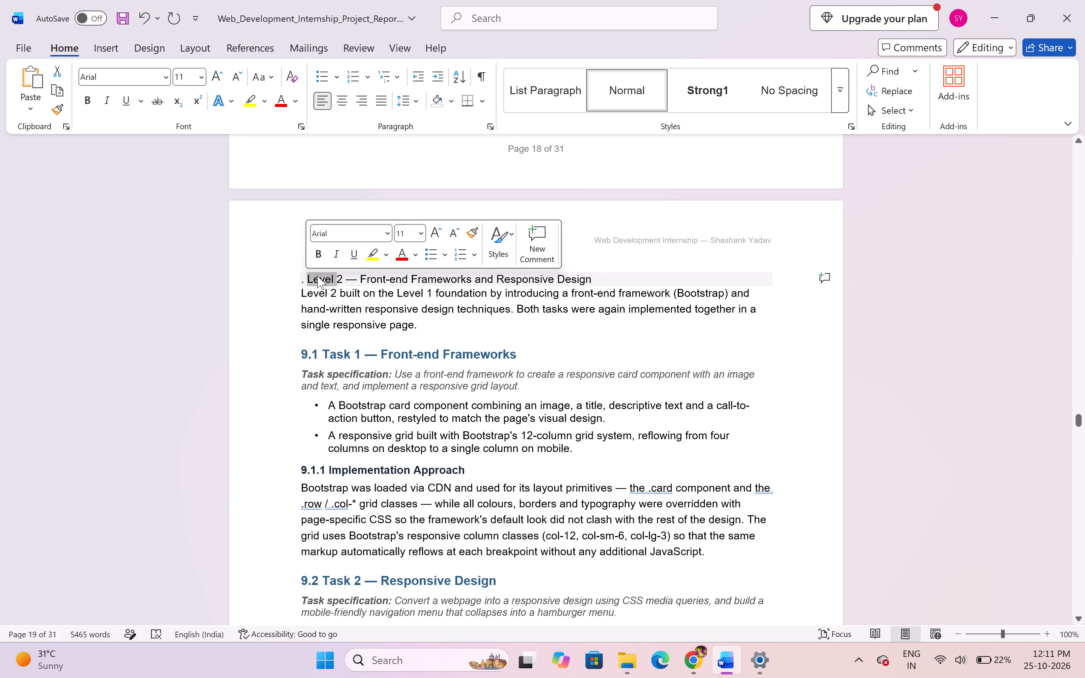
left_click(305, 278)
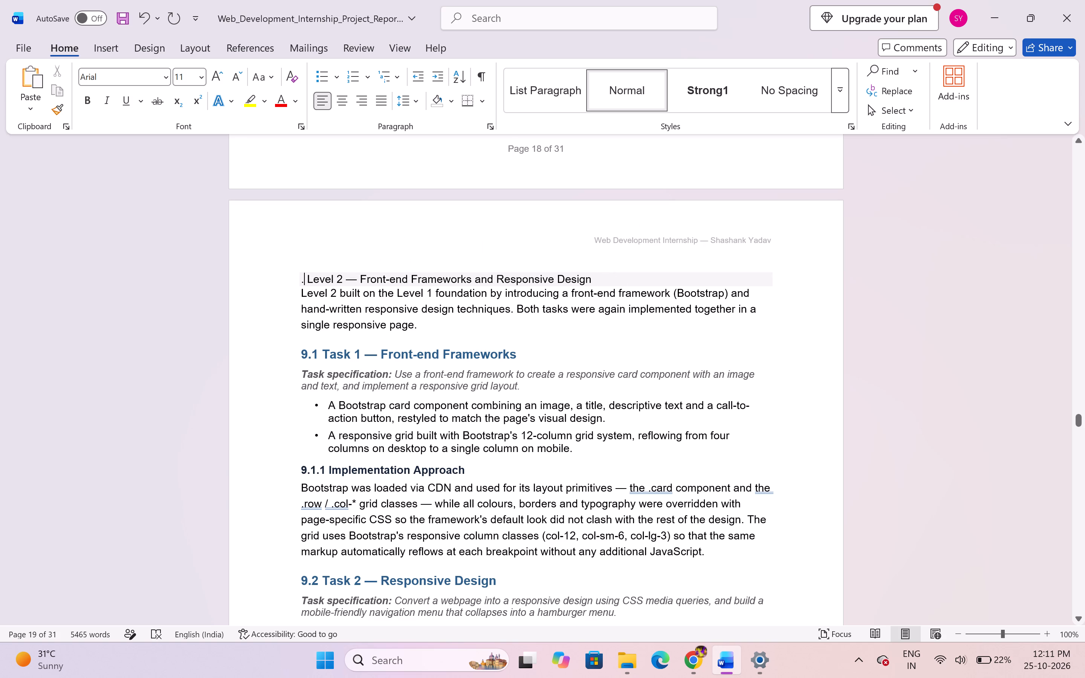
scroll(412, 269, "up", 3)
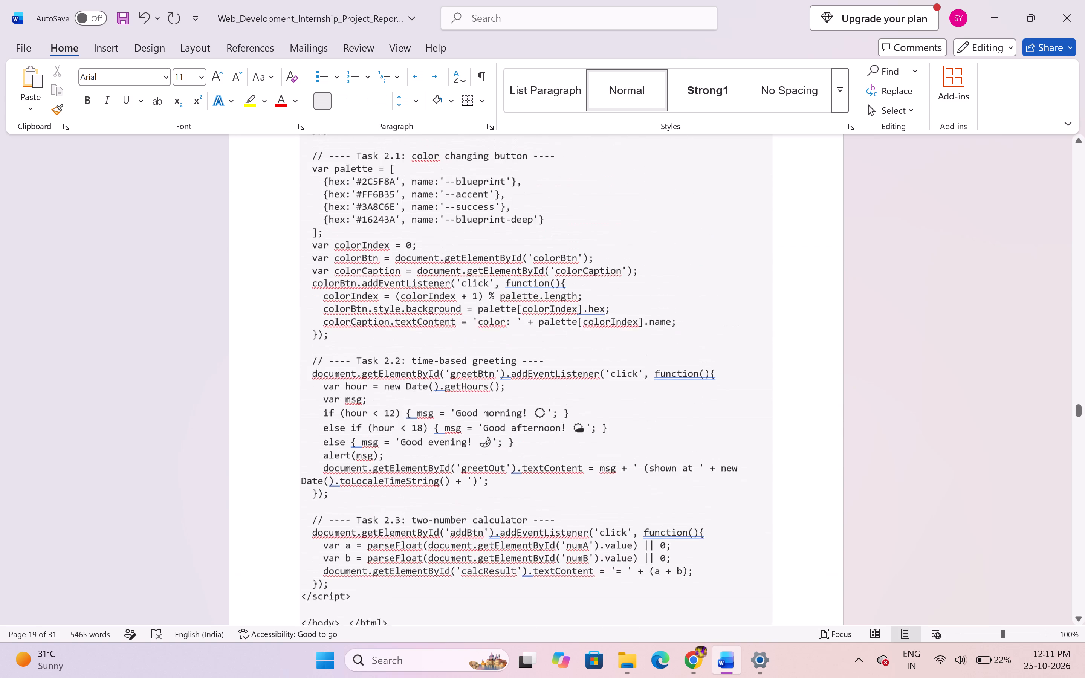
scroll(429, 353, "down", 1)
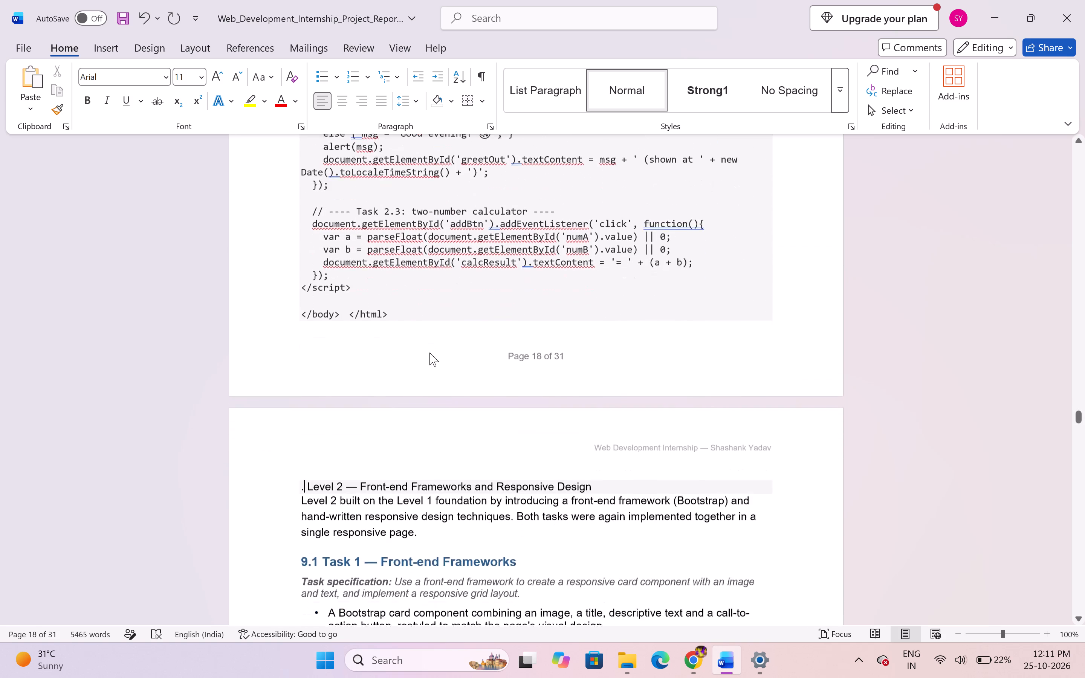
scroll(429, 353, "down", 1)
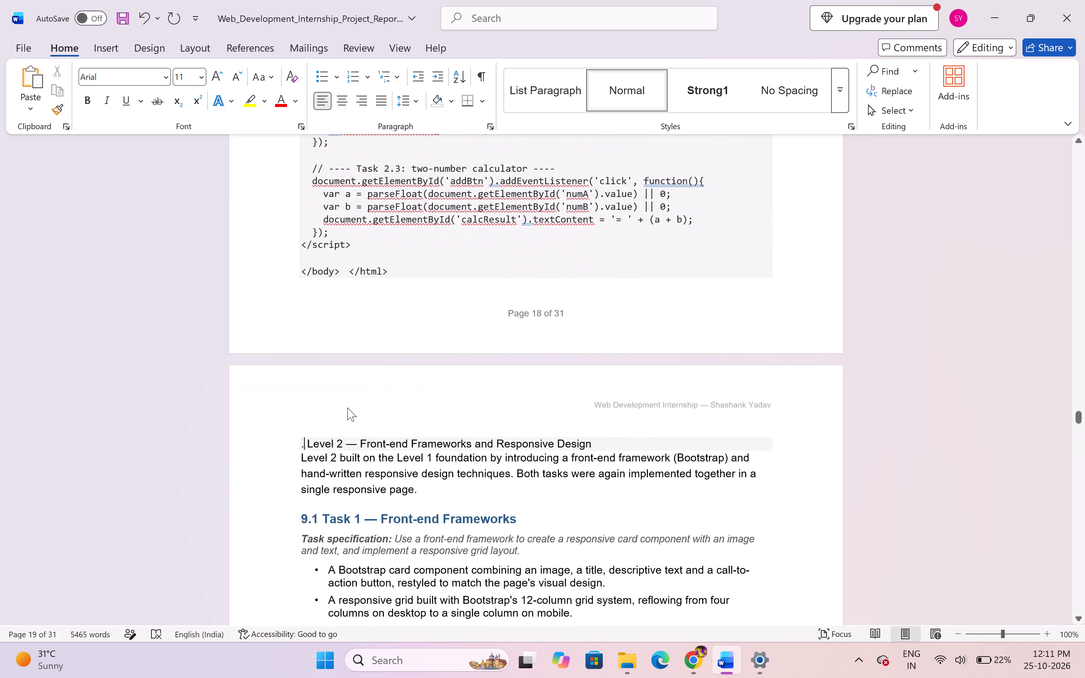
key("BackSpace")
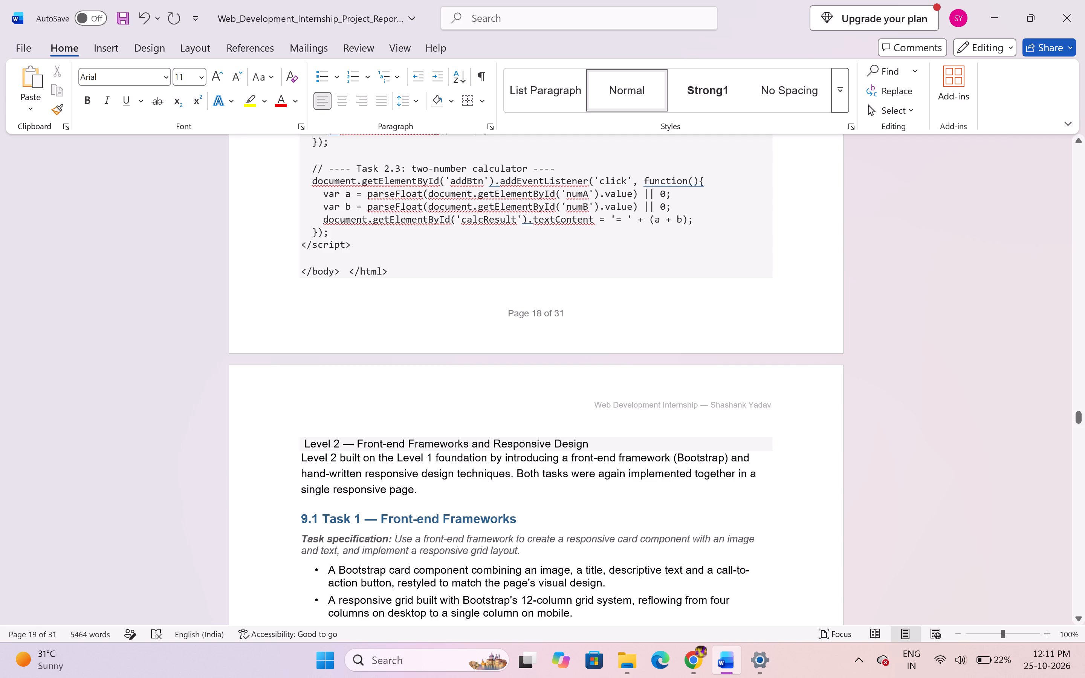
Make the Level 2 — Front-end Frameworks and Responsive Design title bold and set its font size to 16 pt.
left_click_drag(305, 442, 597, 427)
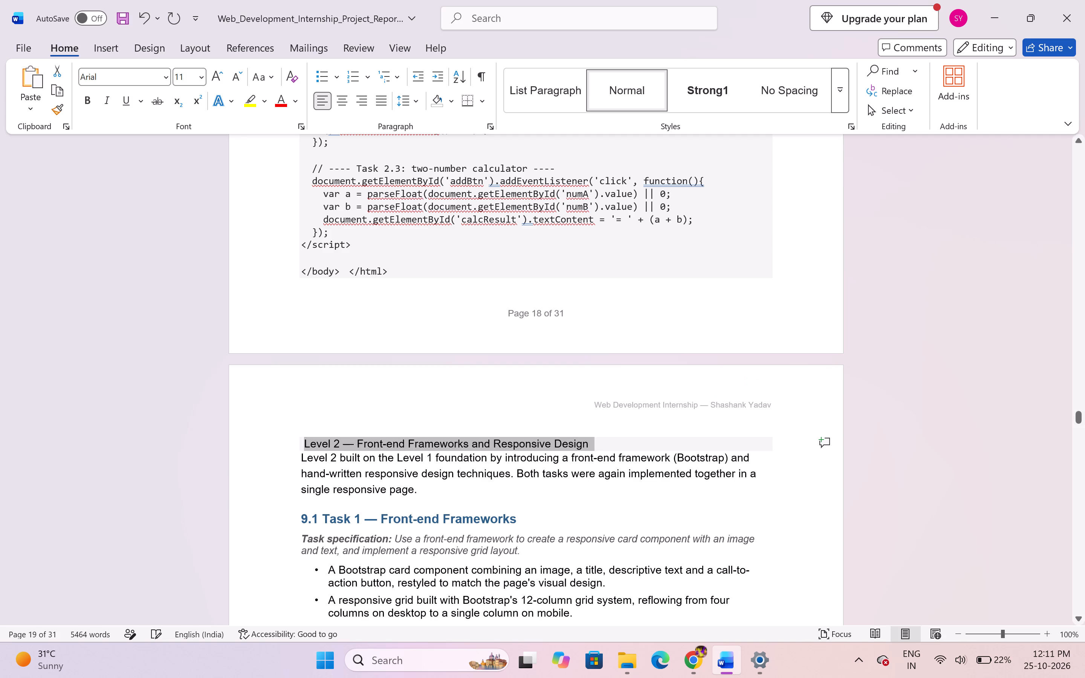
left_click(204, 71)
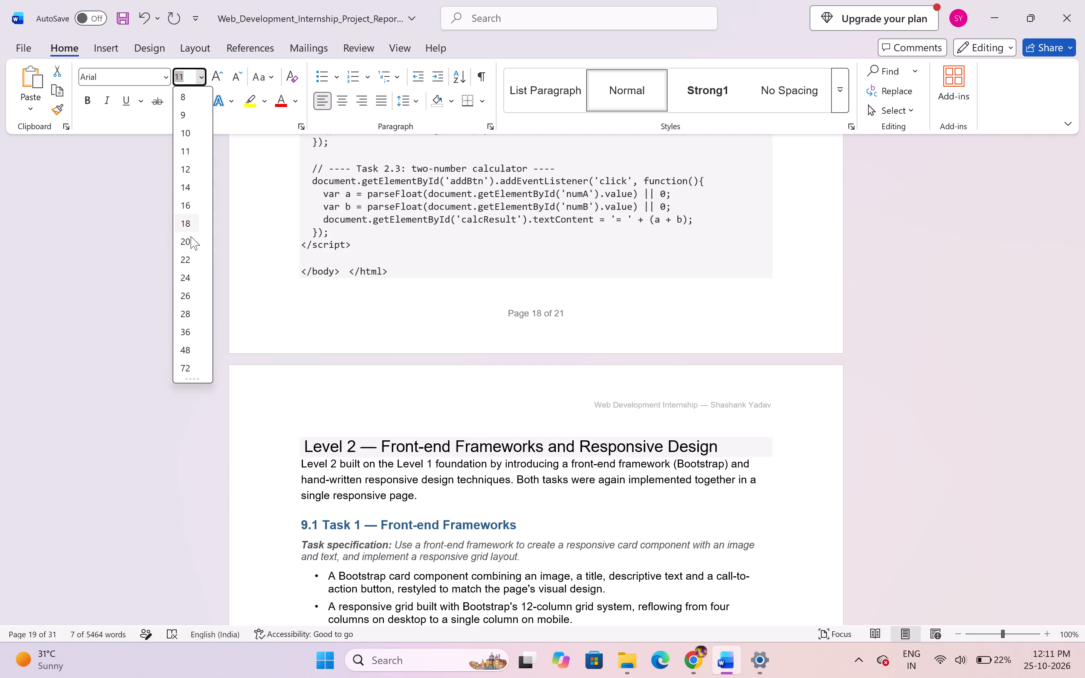
left_click(188, 215)
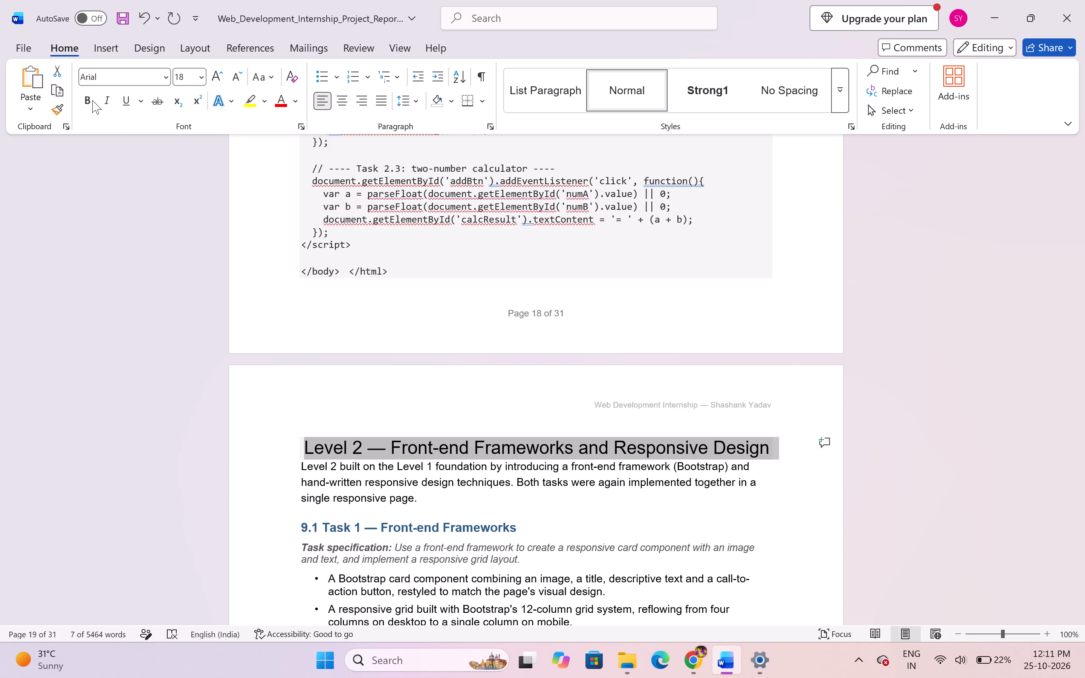
left_click(92, 102)
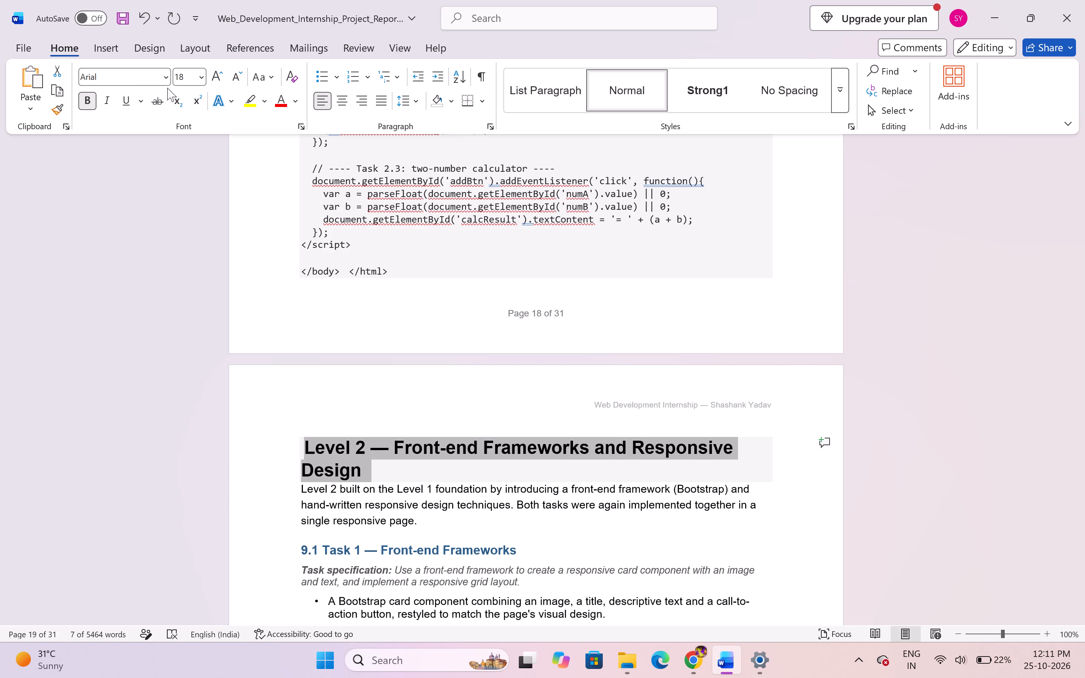
left_click(200, 75)
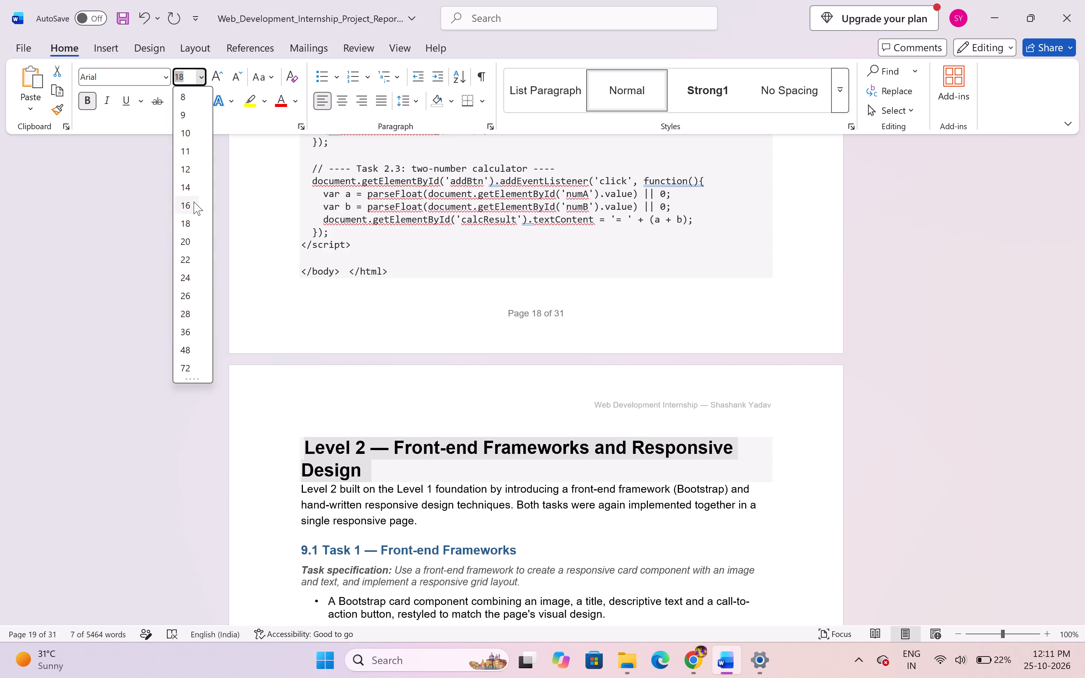
left_click(194, 202)
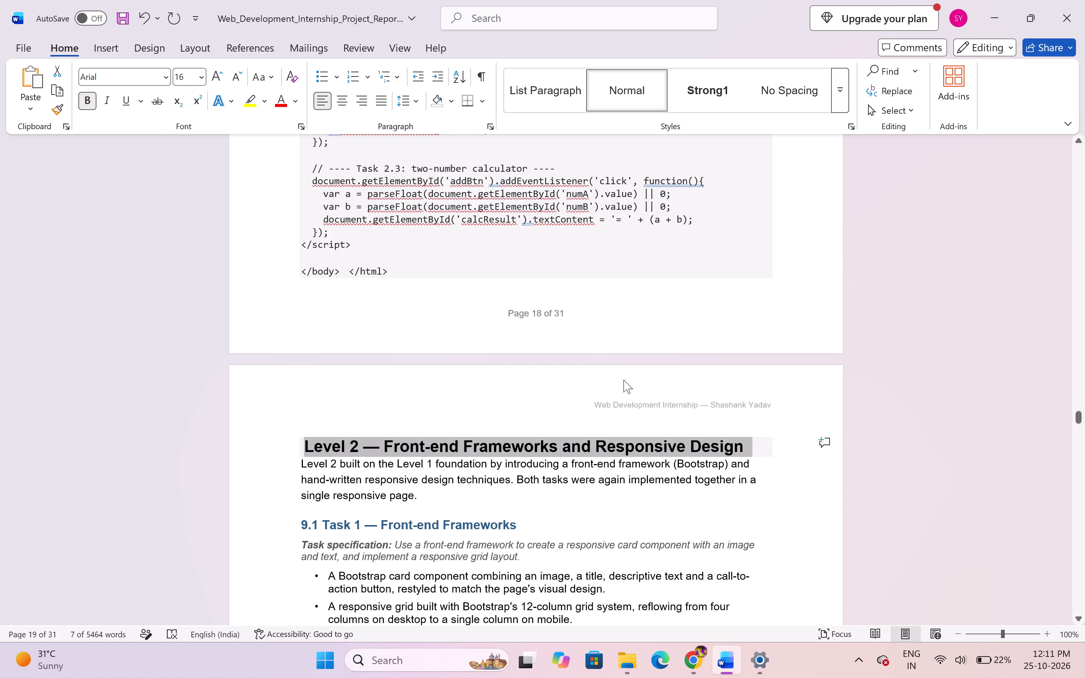
Insert a new line after the Level 2 title, before its introductory paragraph.
left_click(755, 440)
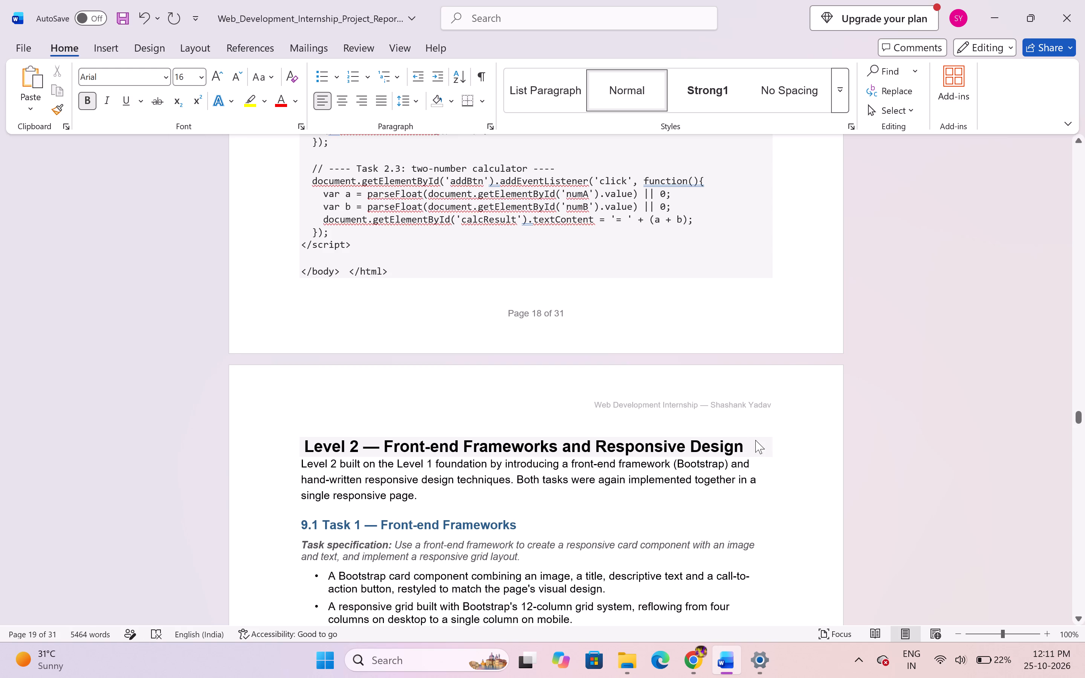
key("Return")
Look through the pages after the Level 2 title, up to the Future Scope section, for remaining gaps in the layout.
scroll(755, 440, "down", 2)
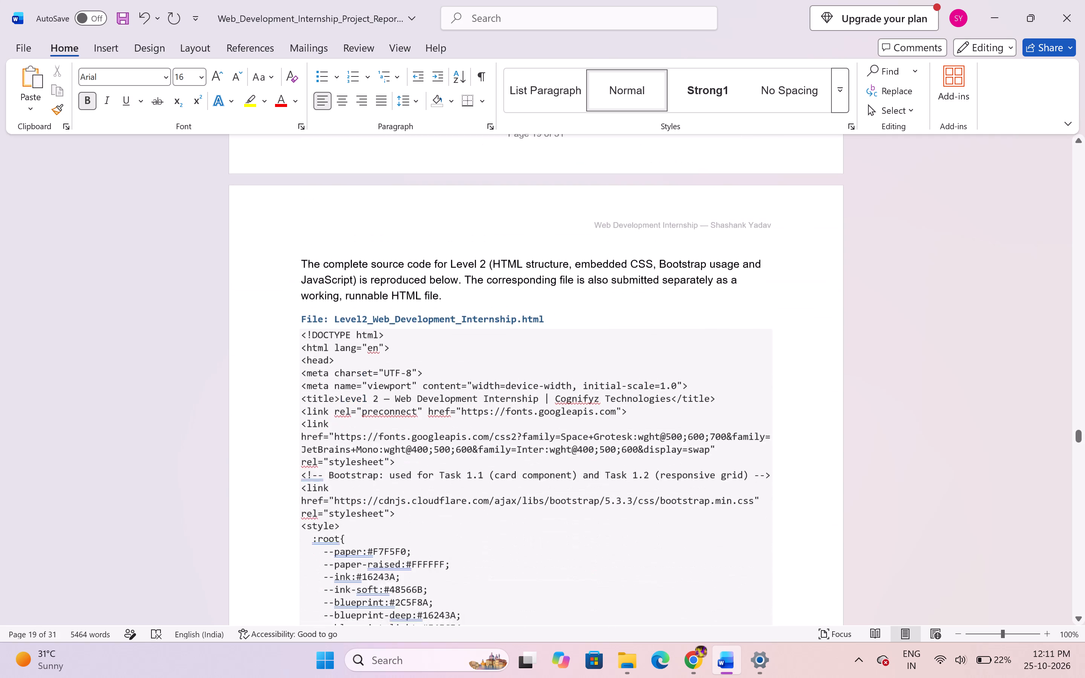
scroll(755, 440, "down", 3)
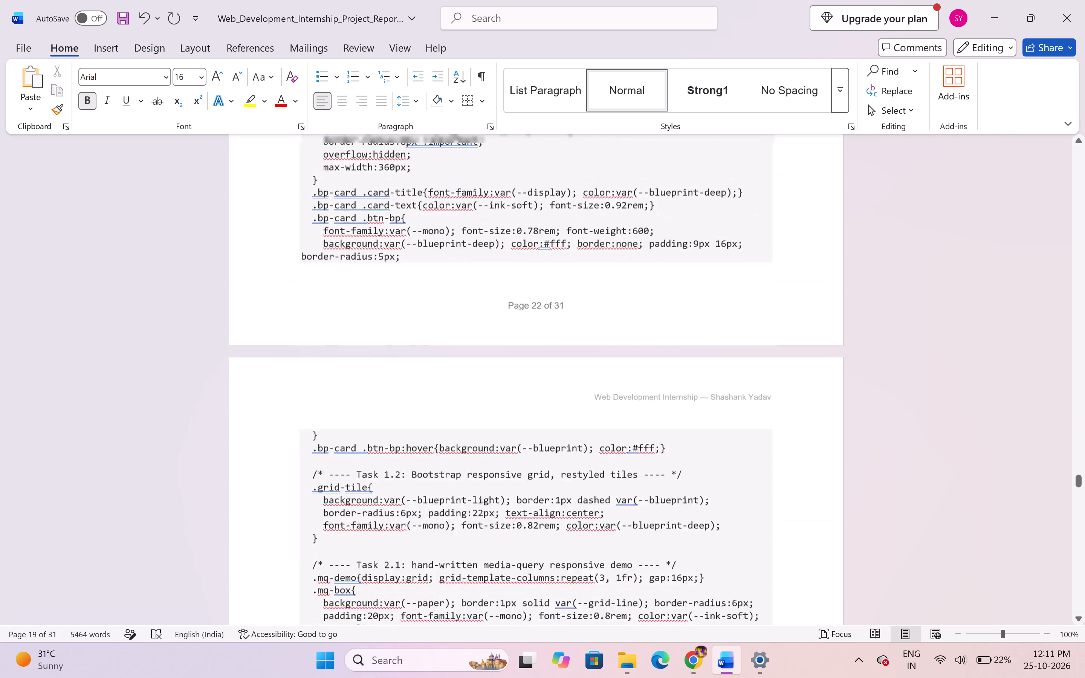
scroll(755, 440, "down", 3)
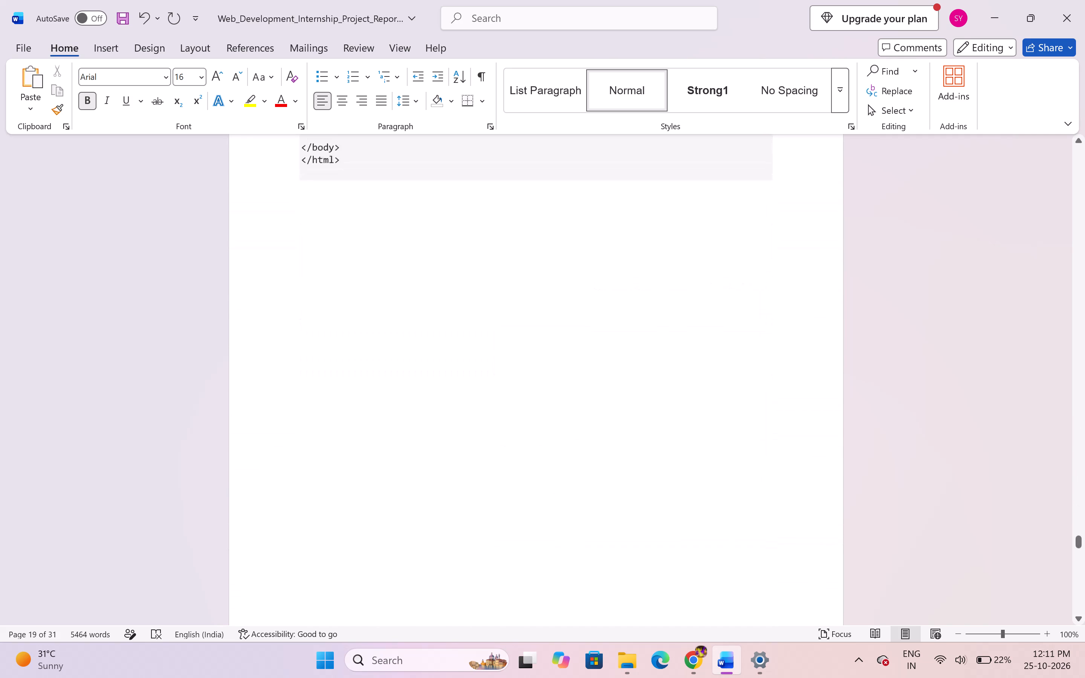
scroll(755, 440, "down", 2)
scroll(755, 440, "up", 2)
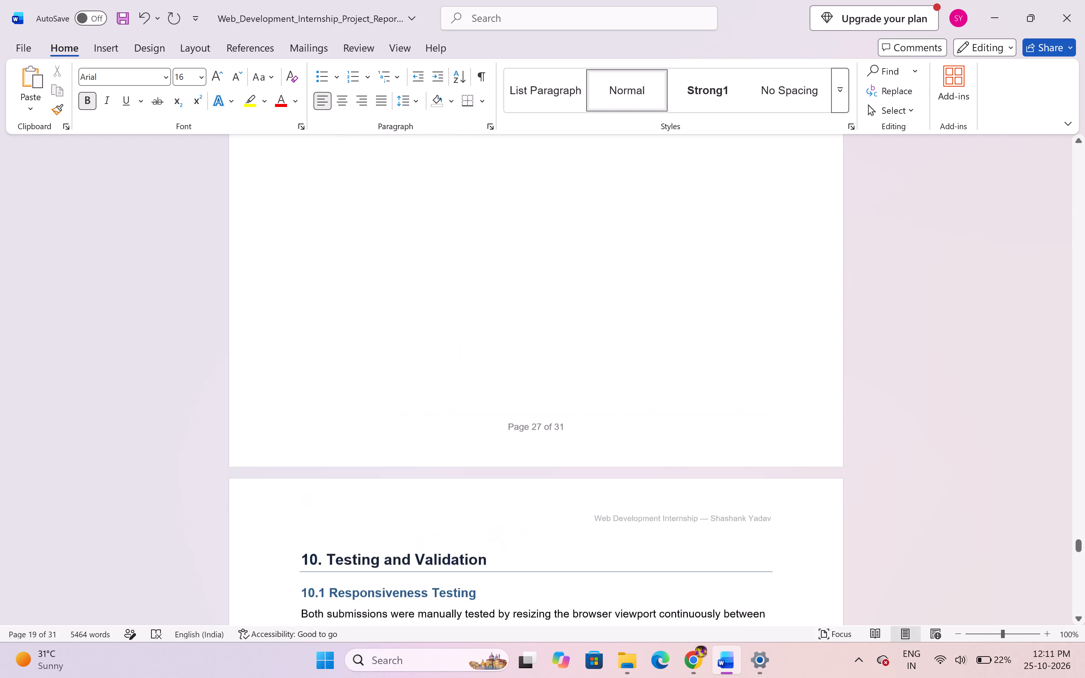
scroll(755, 440, "down", 6)
scroll(755, 440, "up", 4)
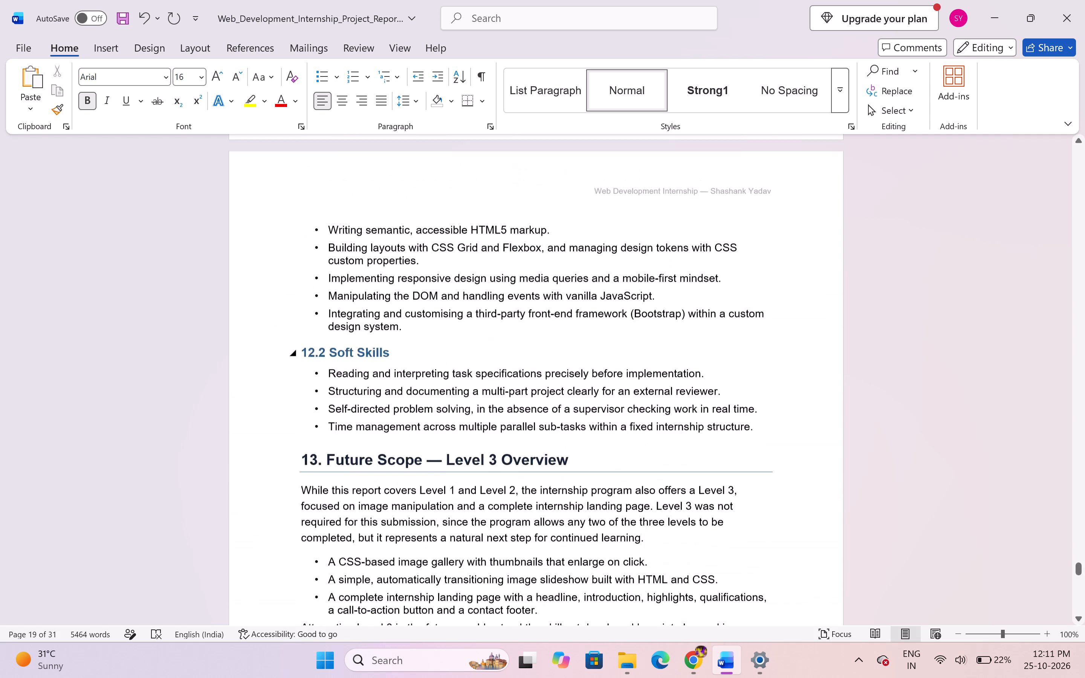
Pull the </body> line from the top of page 27 up onto the </script> line at the end of page 26.
scroll(755, 440, "up", 4)
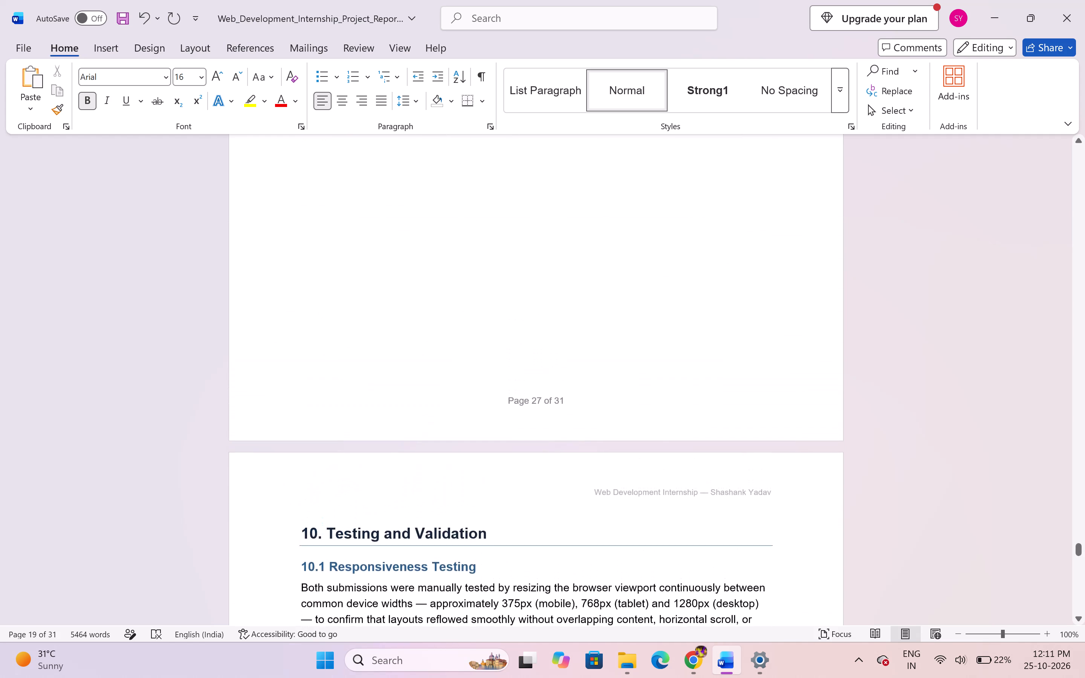
scroll(755, 440, "up", 3)
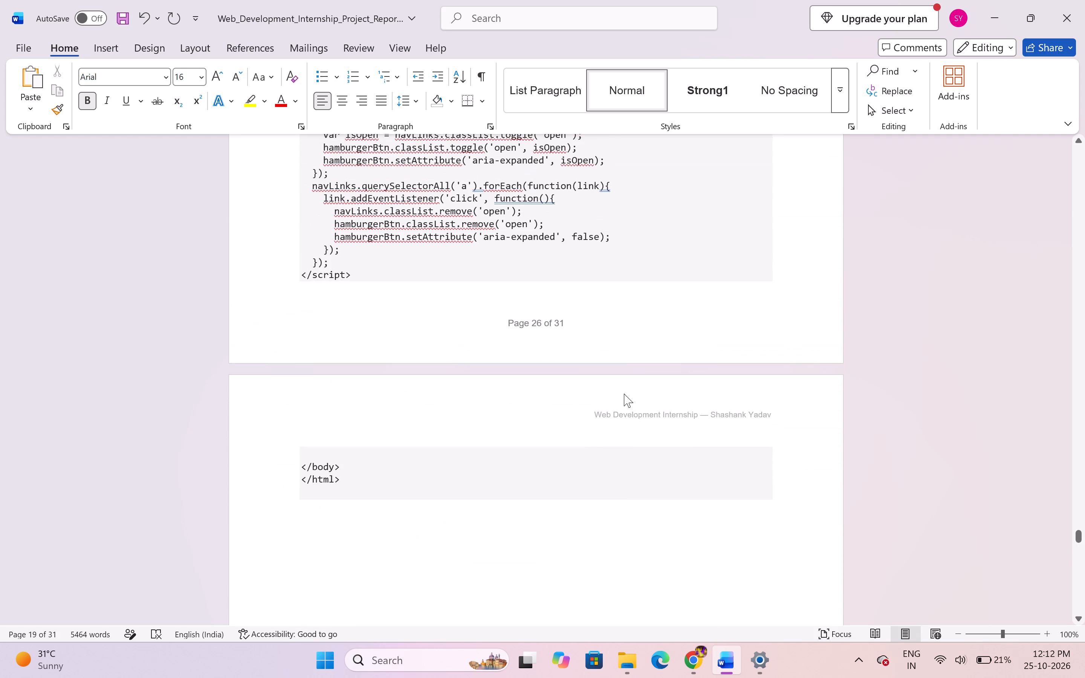
left_click(299, 462)
key("BackSpace")
key("BackSpace")
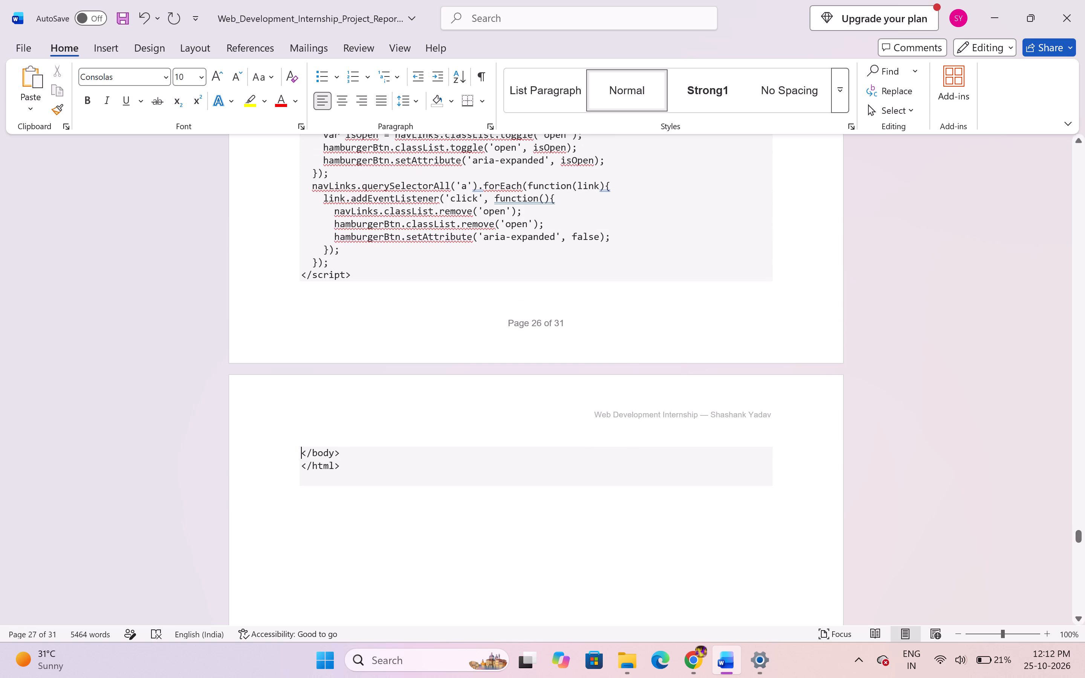
key("BackSpace")
key("BackSpace")
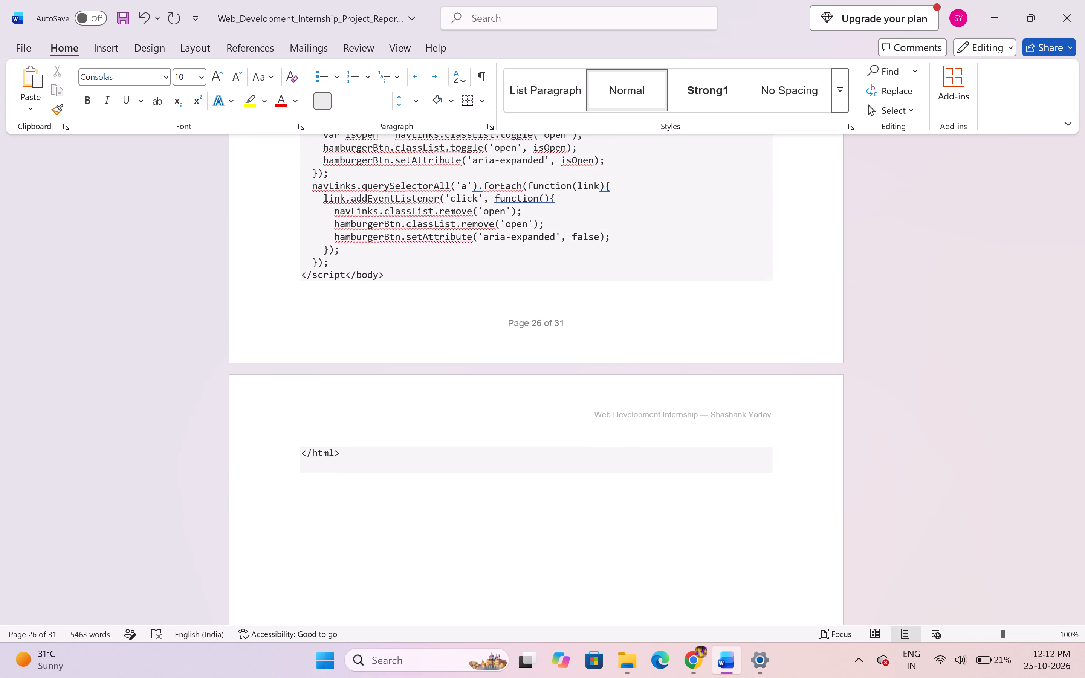
Pull the </html> line from page 27 up directly behind </body> on the last line of page 26.
left_click(293, 448)
type("\\\\")
key("BackSpace")
key("BackSpace")
key("BackSpace")
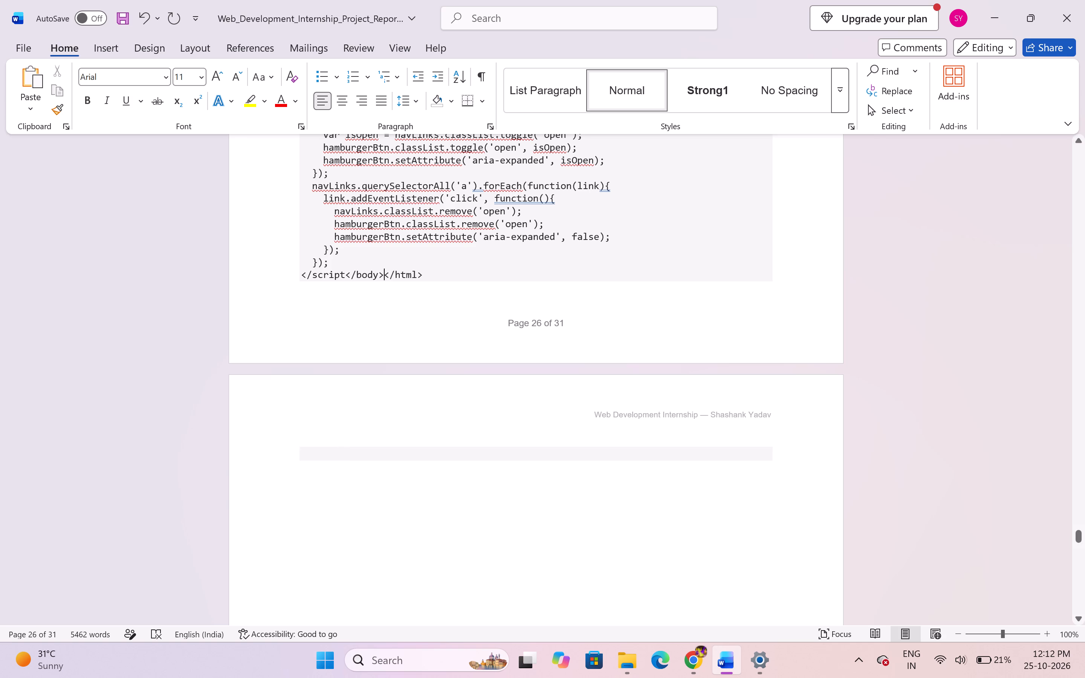
Complete the </script> tag with its missing > on page 26's last line and separate </script>, </body> and </html> with single spaces.
left_click(345, 272)
key("shift+greater")
key("space")
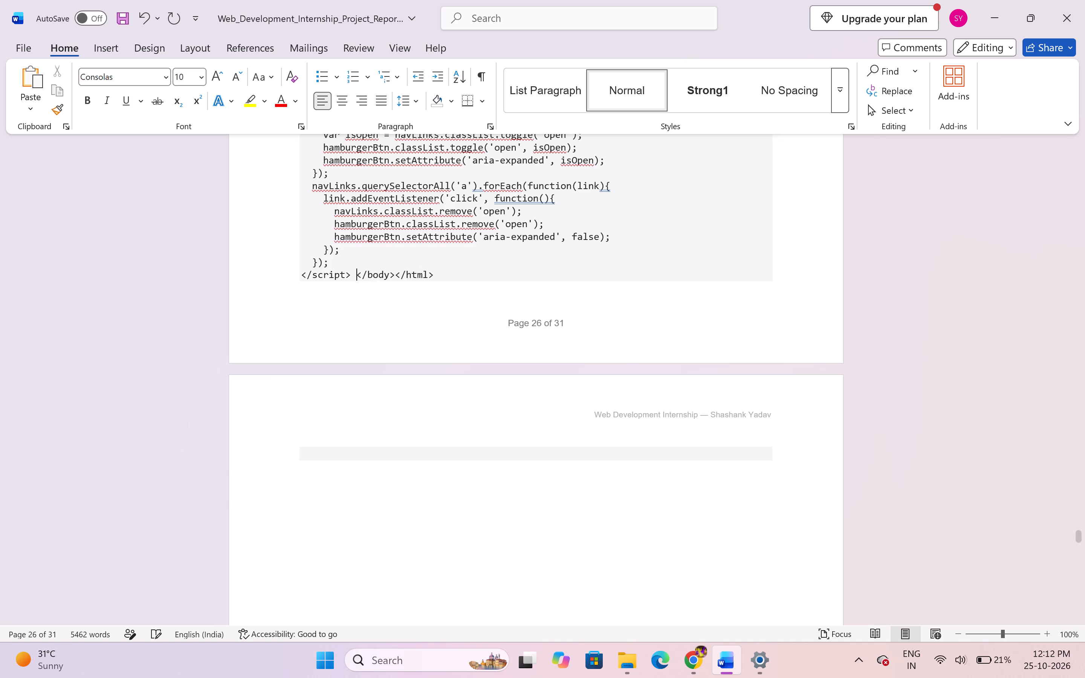
left_click(395, 275)
key("space")
Delete the empty shaded line left at the top of page 27 after the Level 2 code listing.
scroll(395, 275, "down", 2)
scroll(395, 275, "up", 2)
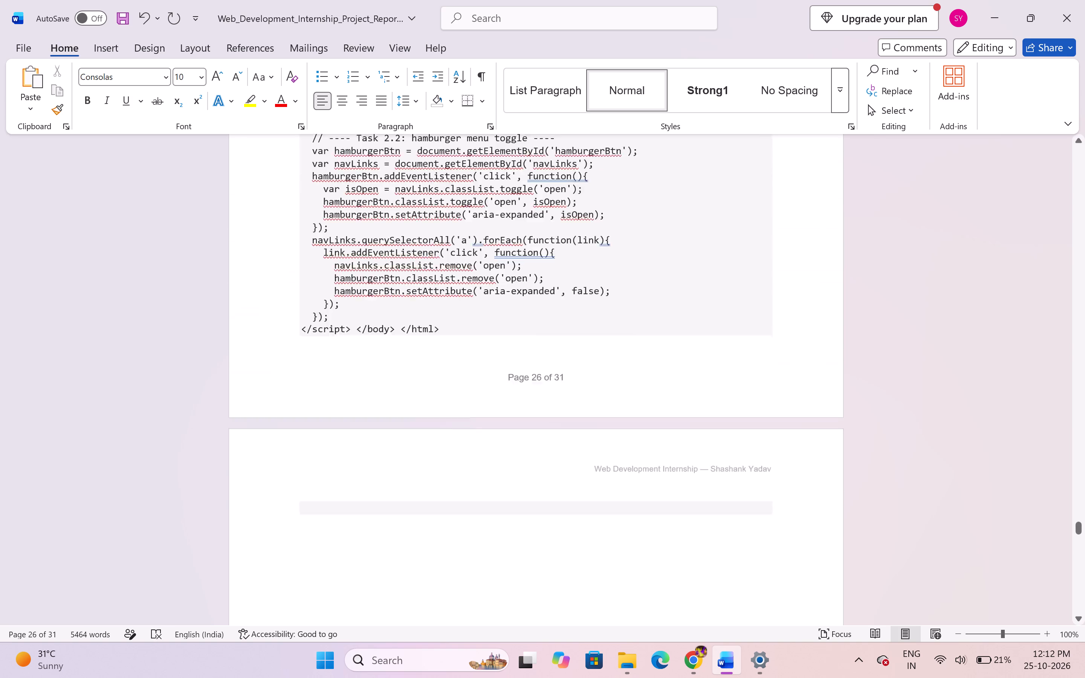
scroll(395, 275, "down", 2)
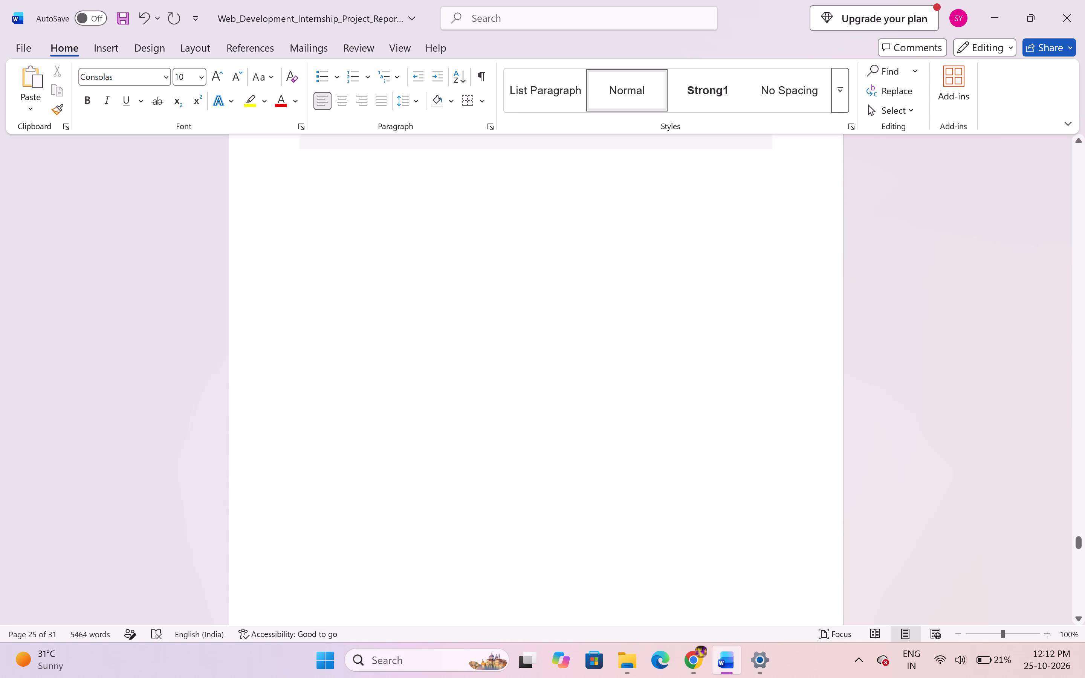
scroll(395, 275, "down", 4)
scroll(360, 213, "up", 3)
left_click_drag(301, 269, 304, 269)
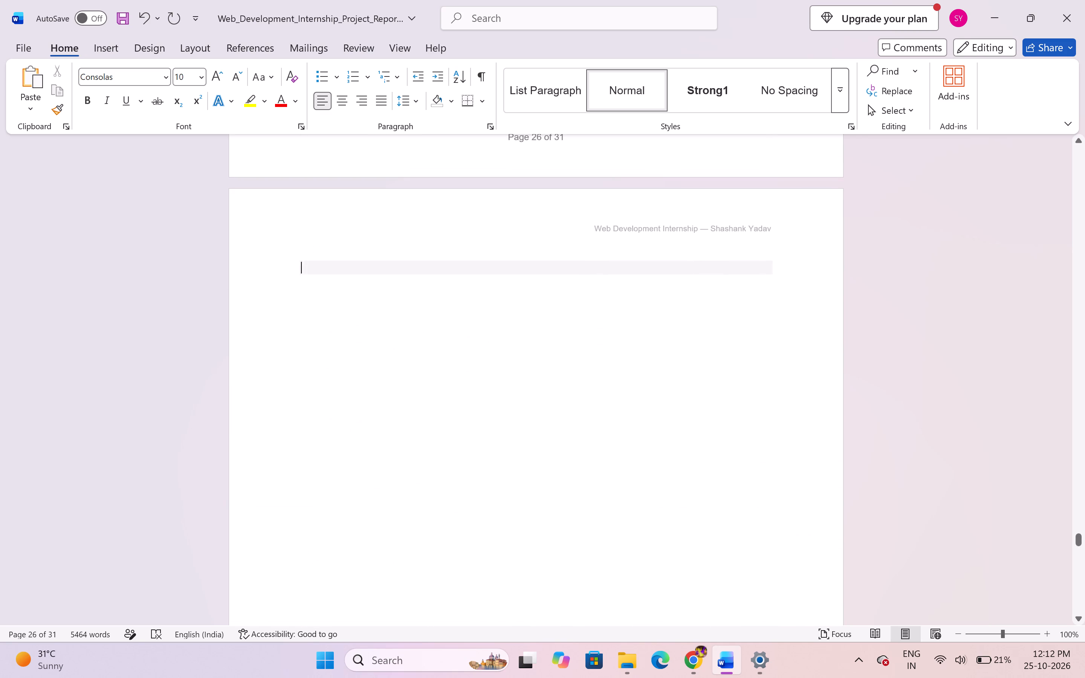
left_click_drag(304, 269, 853, 270)
key("BackSpace")
Look back through the code listing pages and on to Appendix A for remaining gaps and blank pages.
scroll(853, 270, "up", 4)
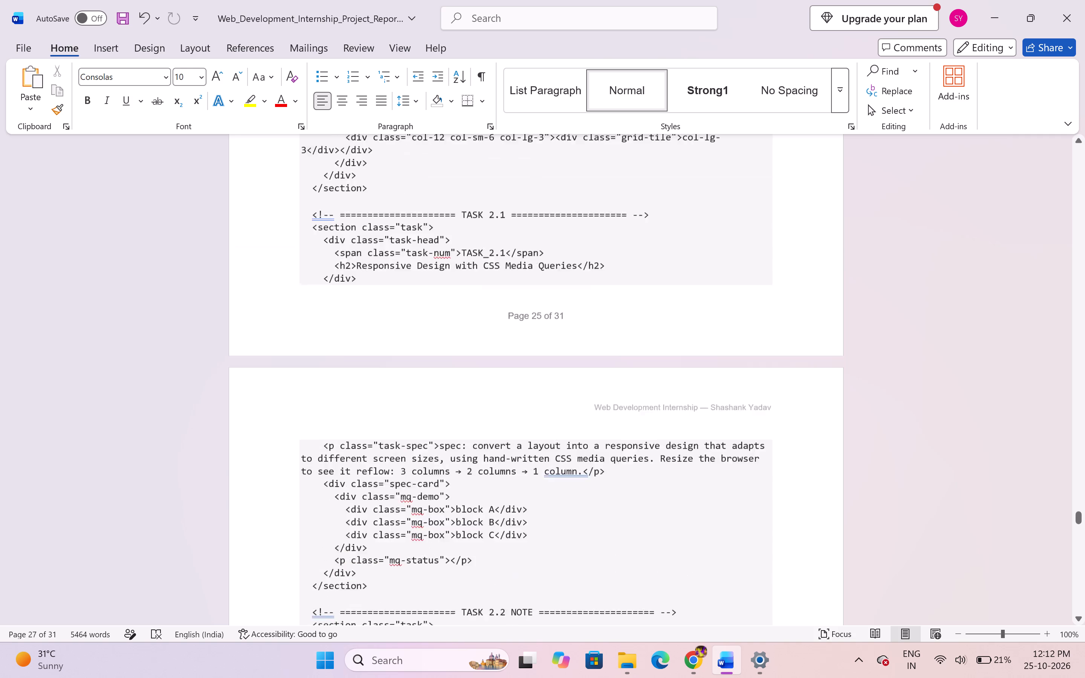
scroll(853, 270, "up", 5)
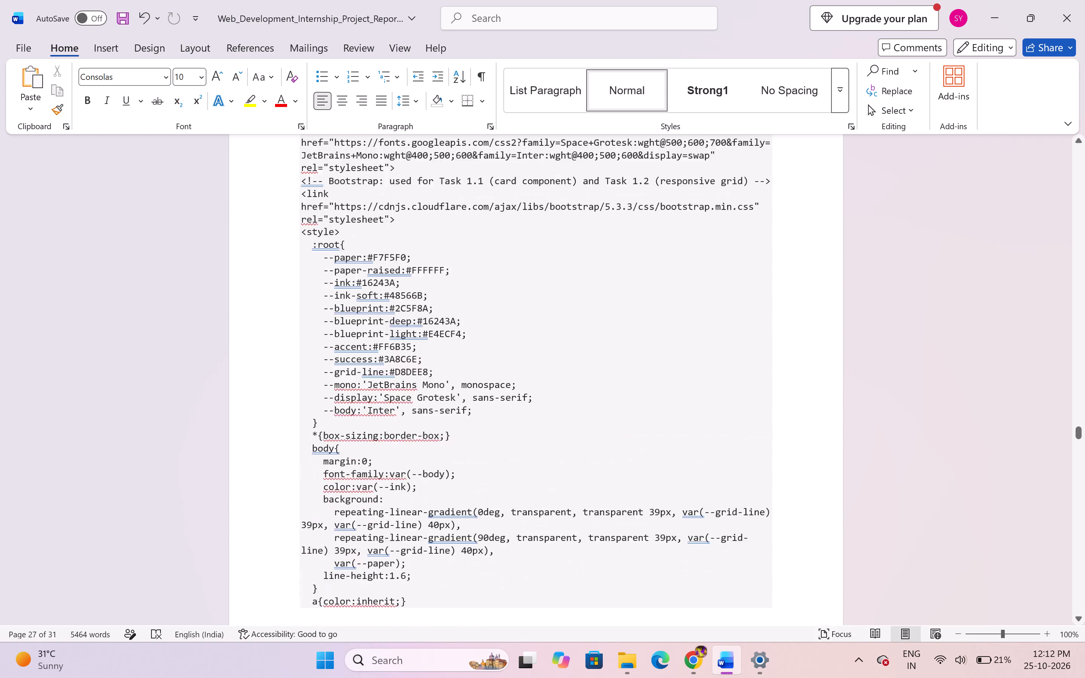
scroll(873, 382, "up", 4)
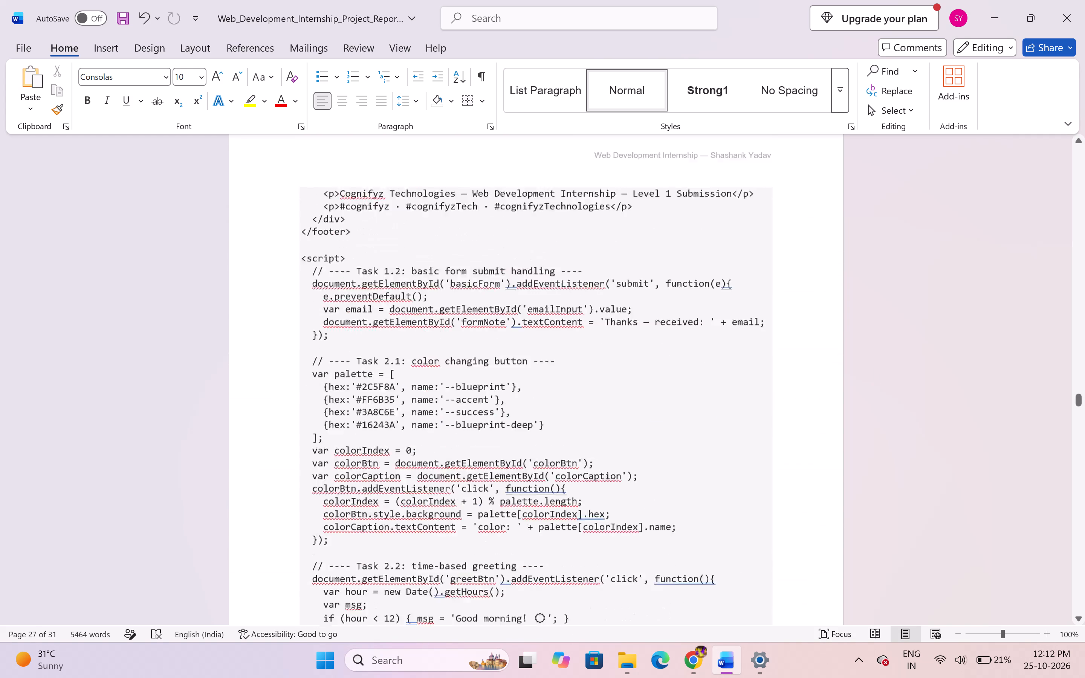
scroll(873, 382, "up", 9)
scroll(873, 382, "down", 9)
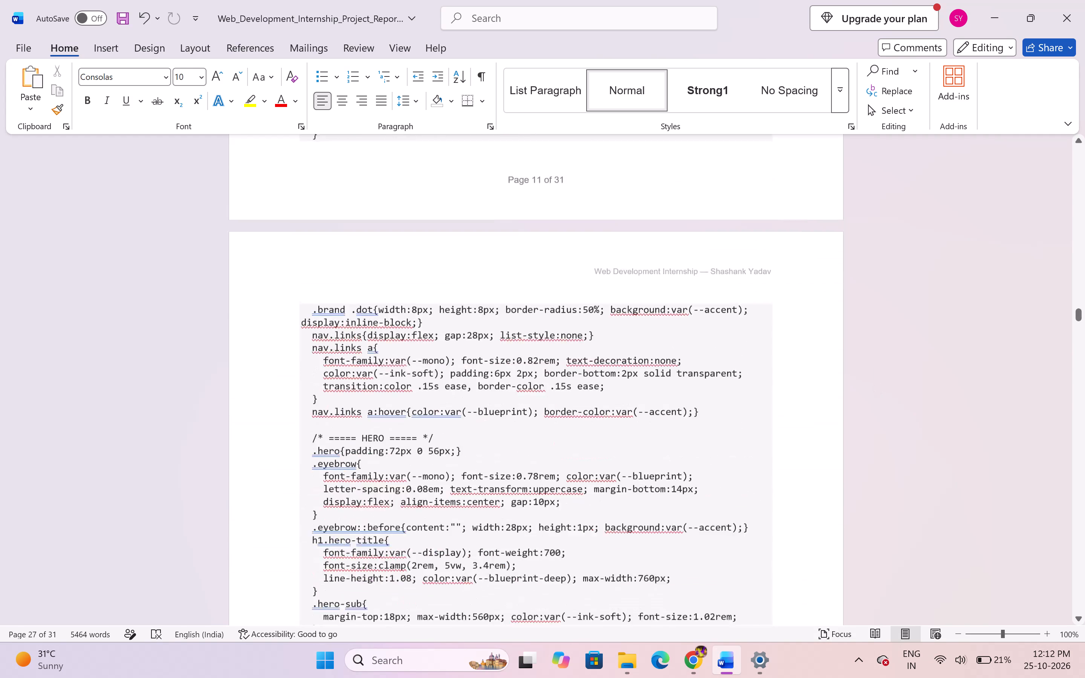
scroll(873, 382, "down", 20)
scroll(873, 382, "down", 20)
scroll(873, 382, "down", 20)
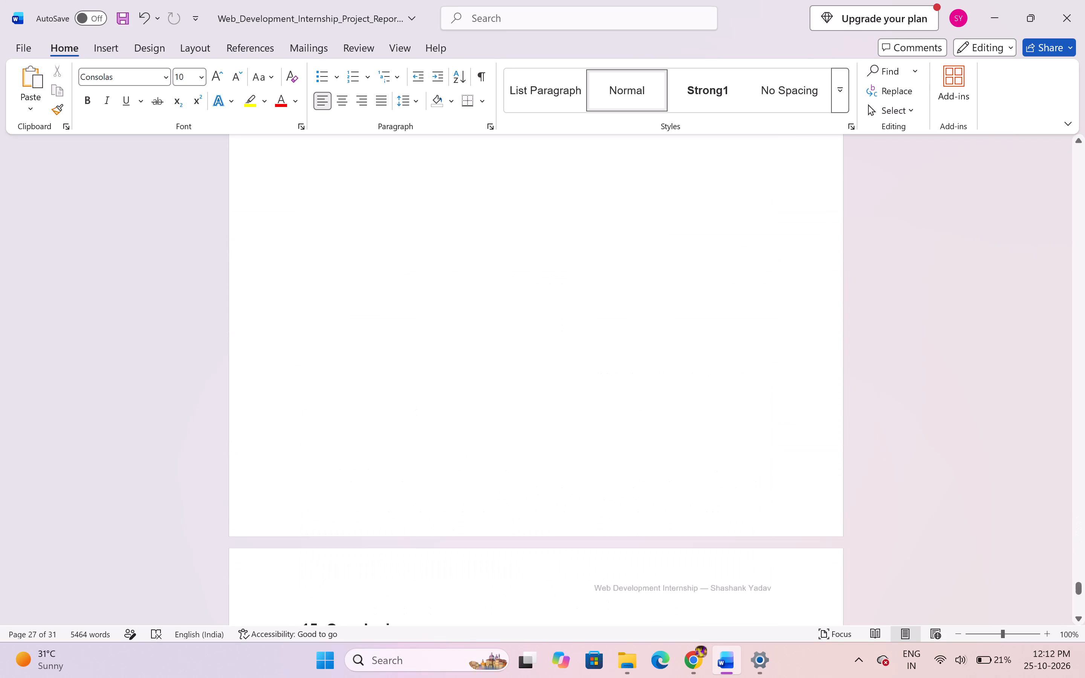
scroll(873, 382, "down", 13)
scroll(873, 382, "up", 2)
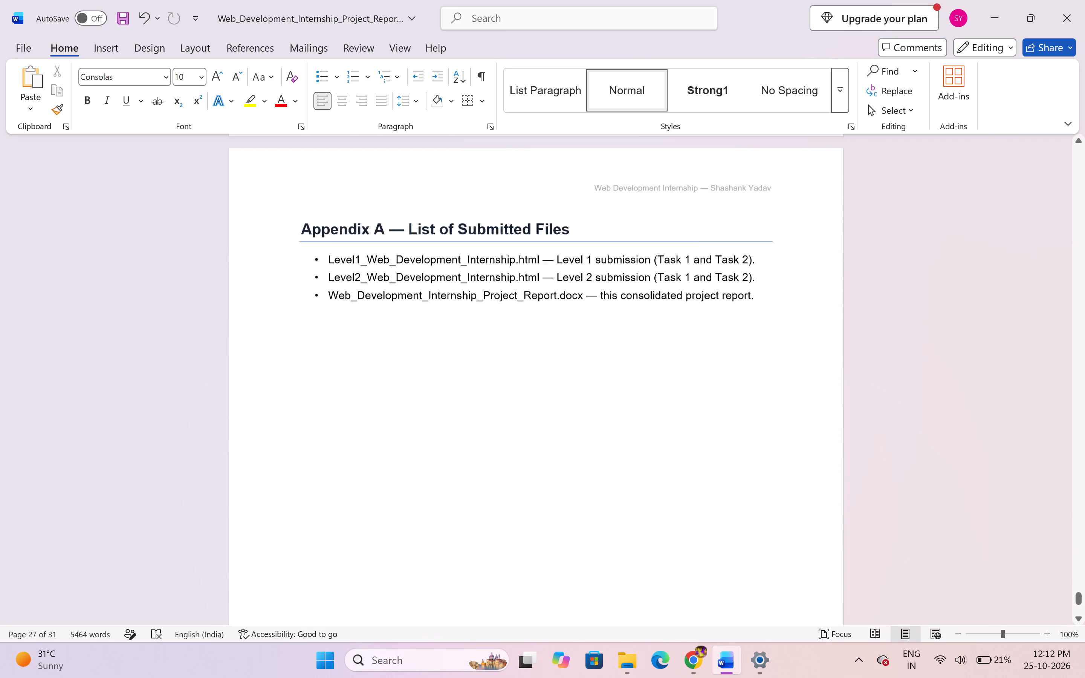
scroll(873, 382, "up", 5)
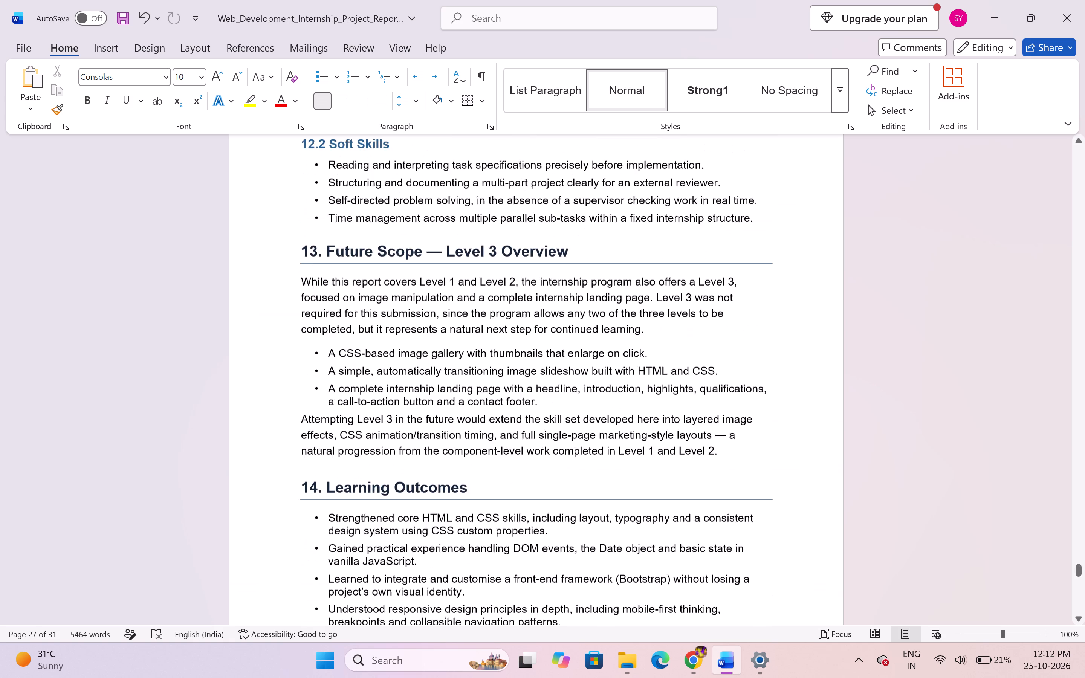
scroll(873, 382, "up", 1)
scroll(873, 382, "down", 1)
scroll(873, 382, "up", 1)
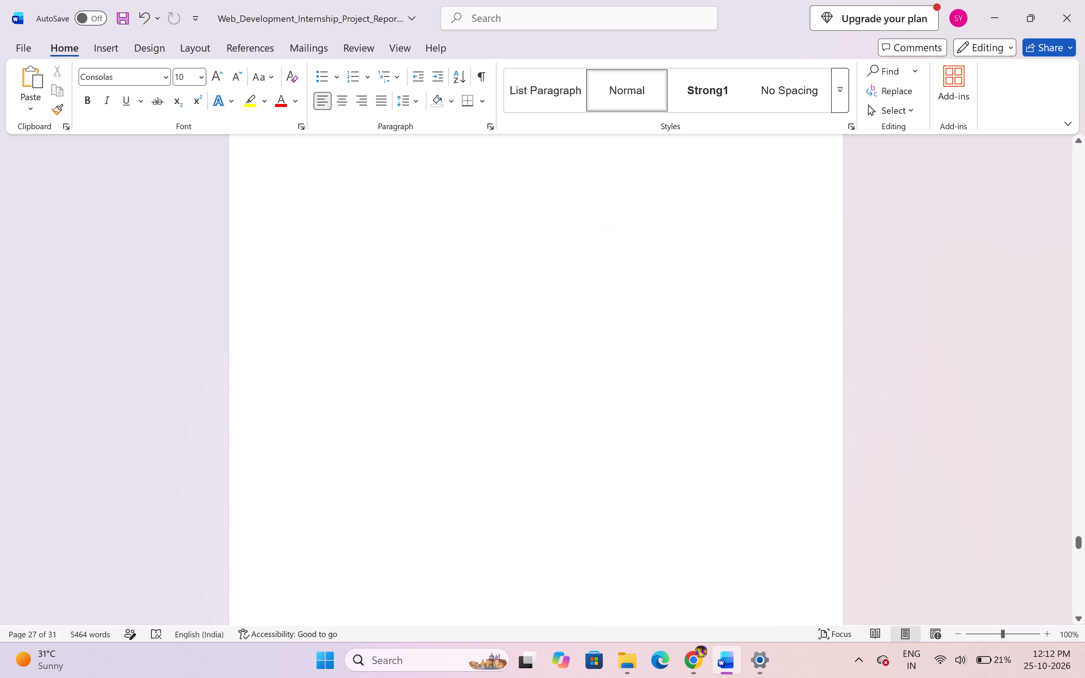
Remove the blank page 27 by pulling the "10. Testing and Validation" heading up onto its empty line.
scroll(524, 393, "down", 1)
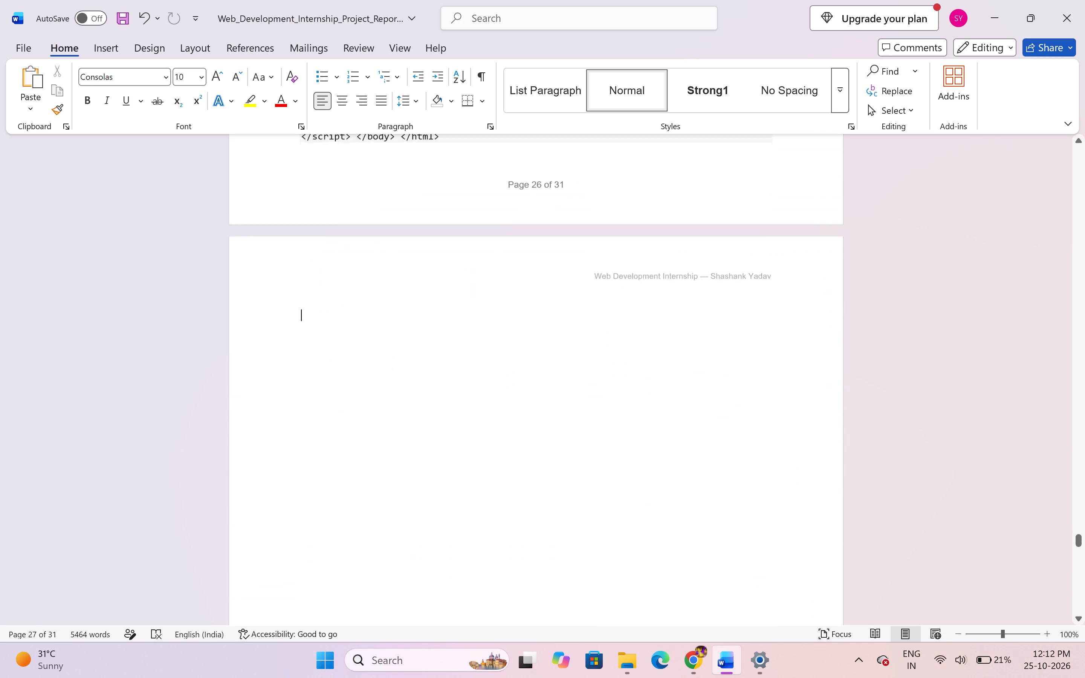
scroll(524, 393, "down", 2)
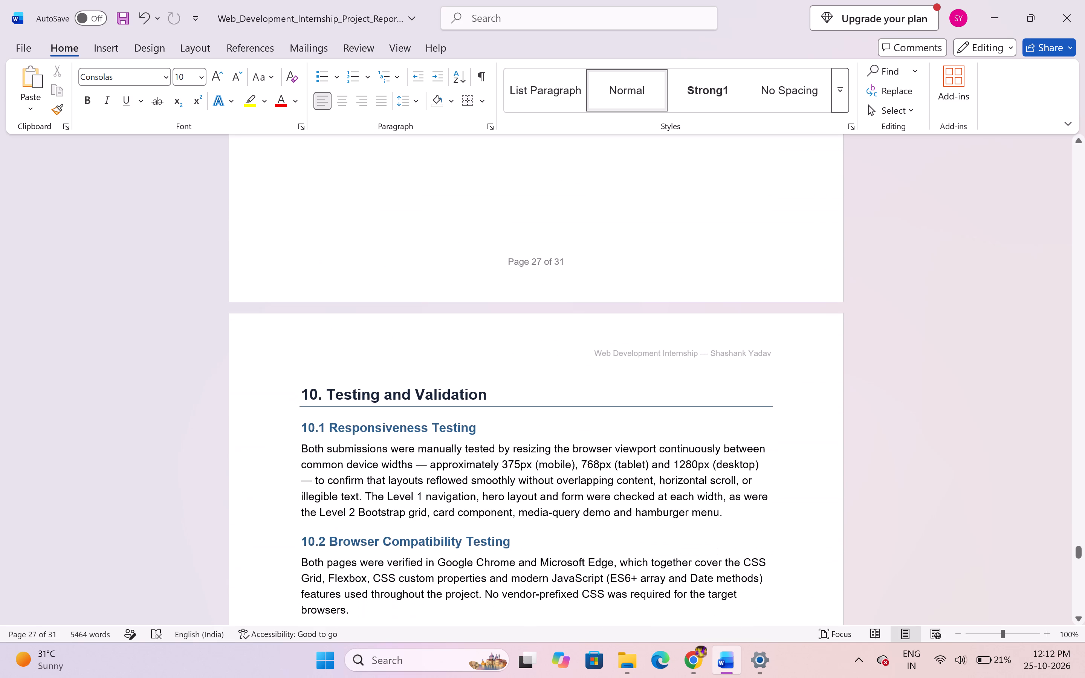
left_click(293, 386)
key("BackSpace")
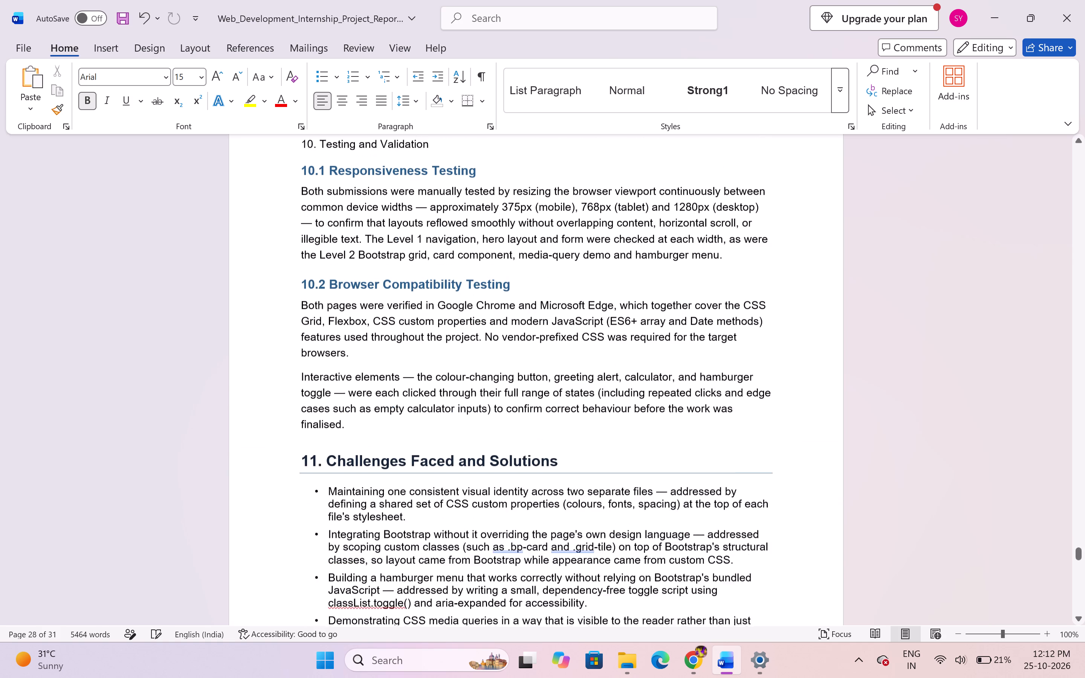
Review the page layout around section 10 and back through both code listings to the Level 1 section on page 9.
scroll(293, 386, "up", 3)
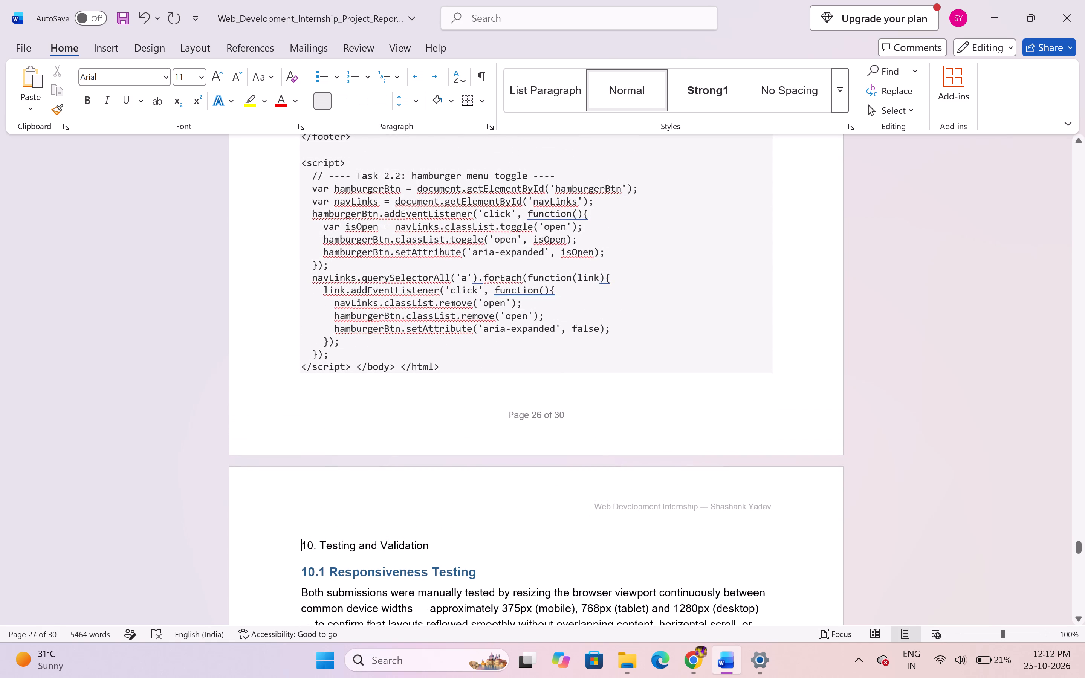
scroll(347, 543, "down", 3)
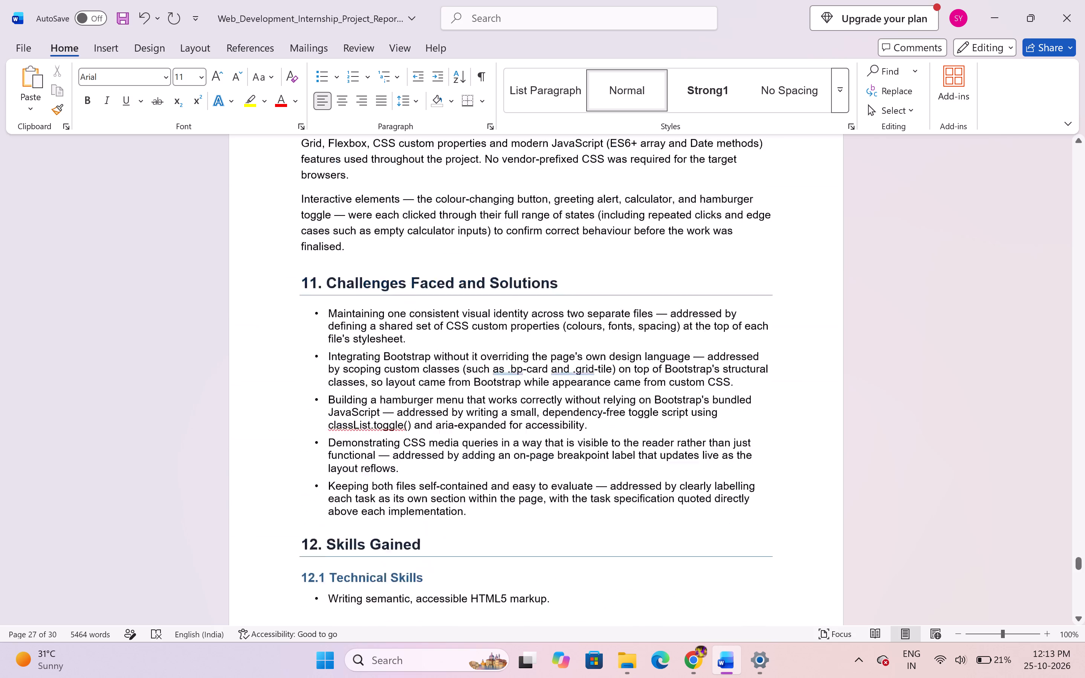
scroll(347, 543, "down", 2)
scroll(347, 543, "up", 2)
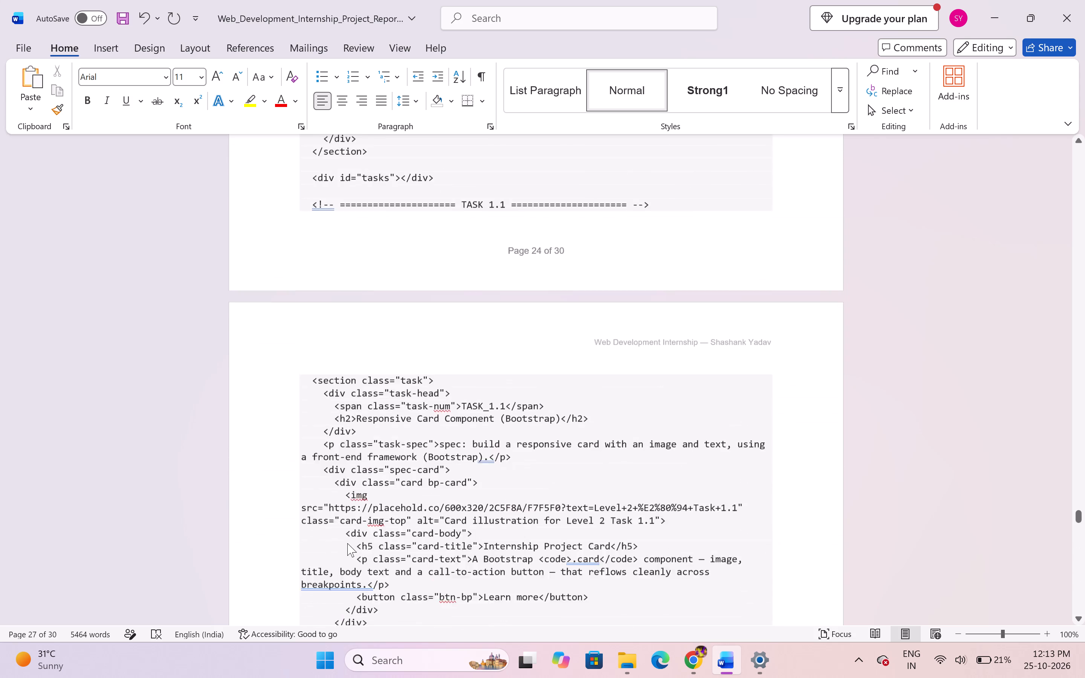
scroll(347, 543, "up", 1)
scroll(347, 543, "up", 20)
scroll(347, 543, "up", 9)
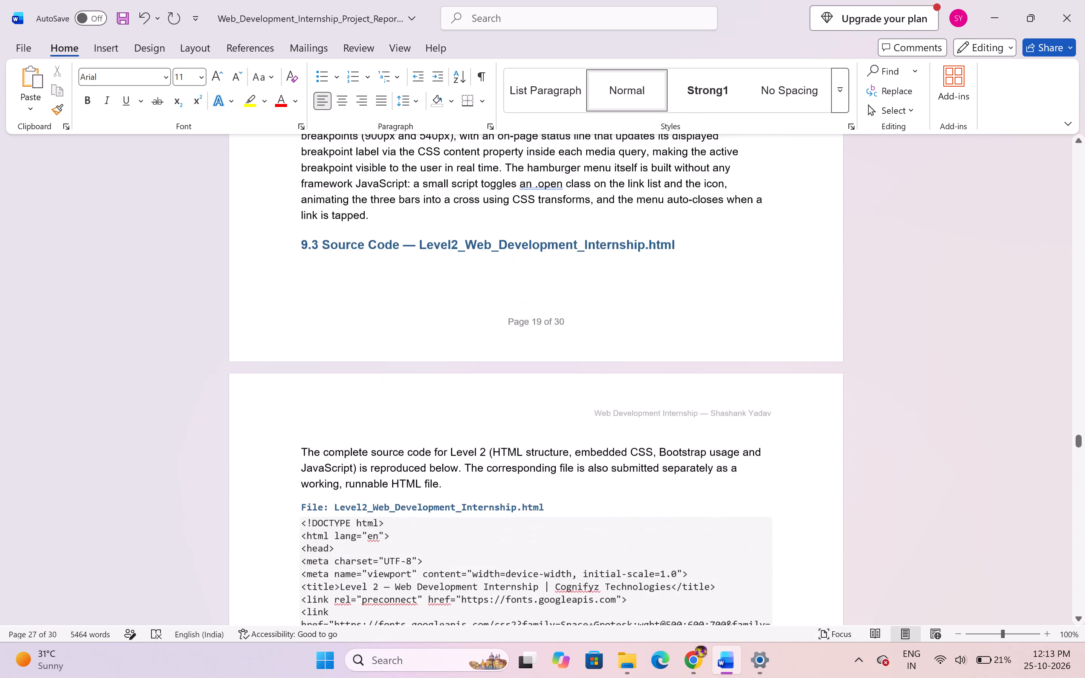
scroll(347, 543, "up", 3)
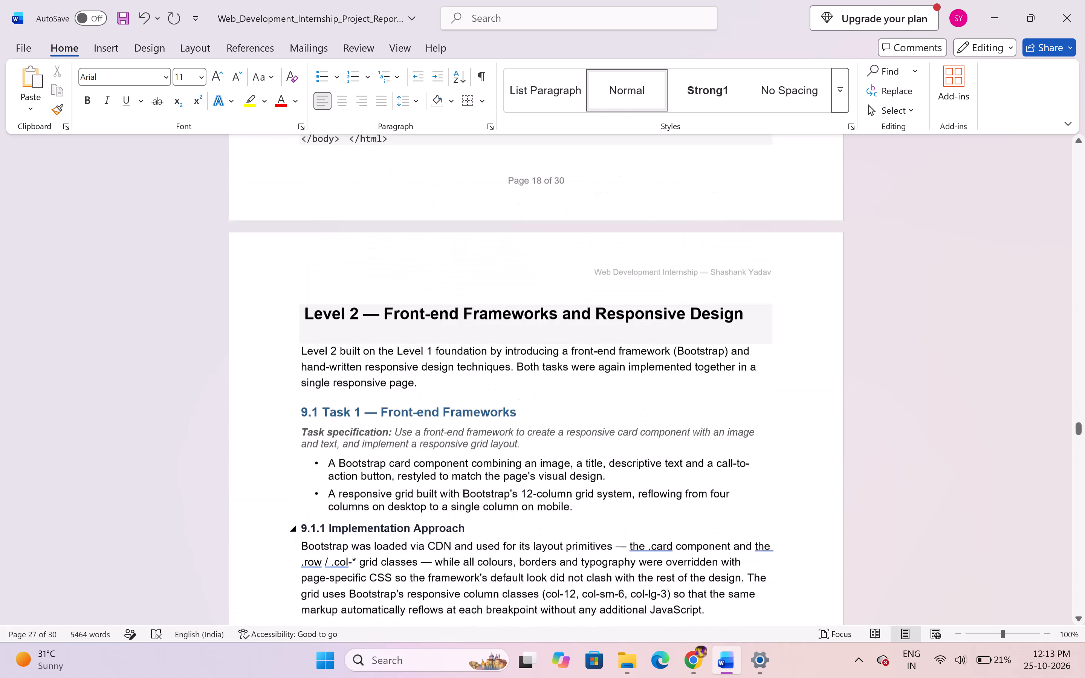
scroll(347, 543, "up", 5)
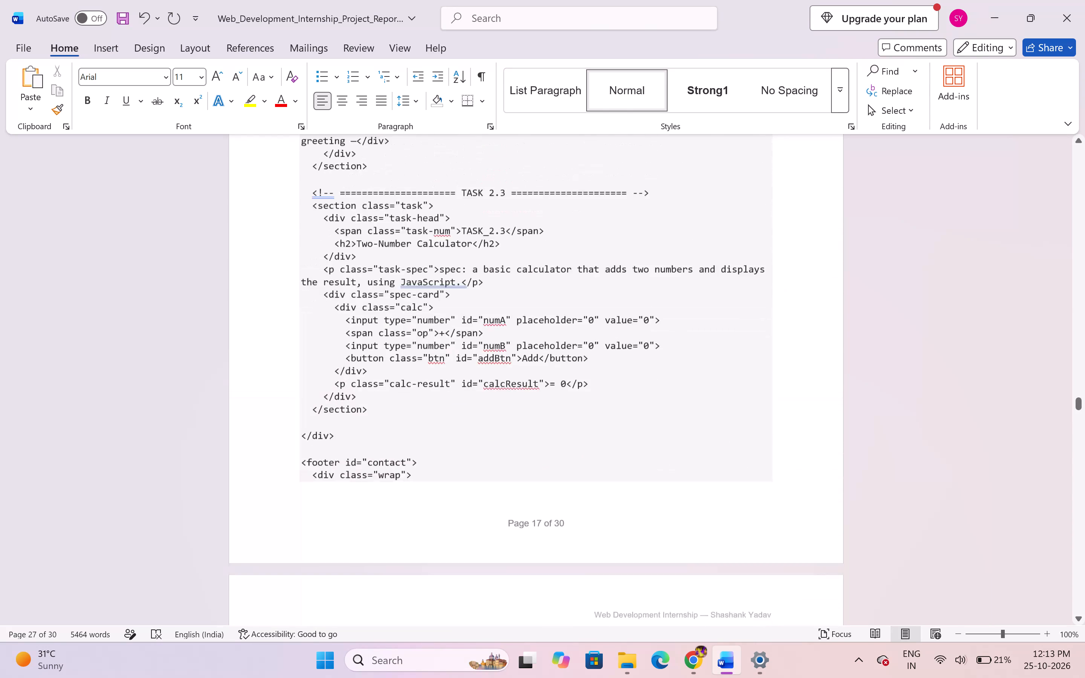
scroll(347, 543, "up", 3)
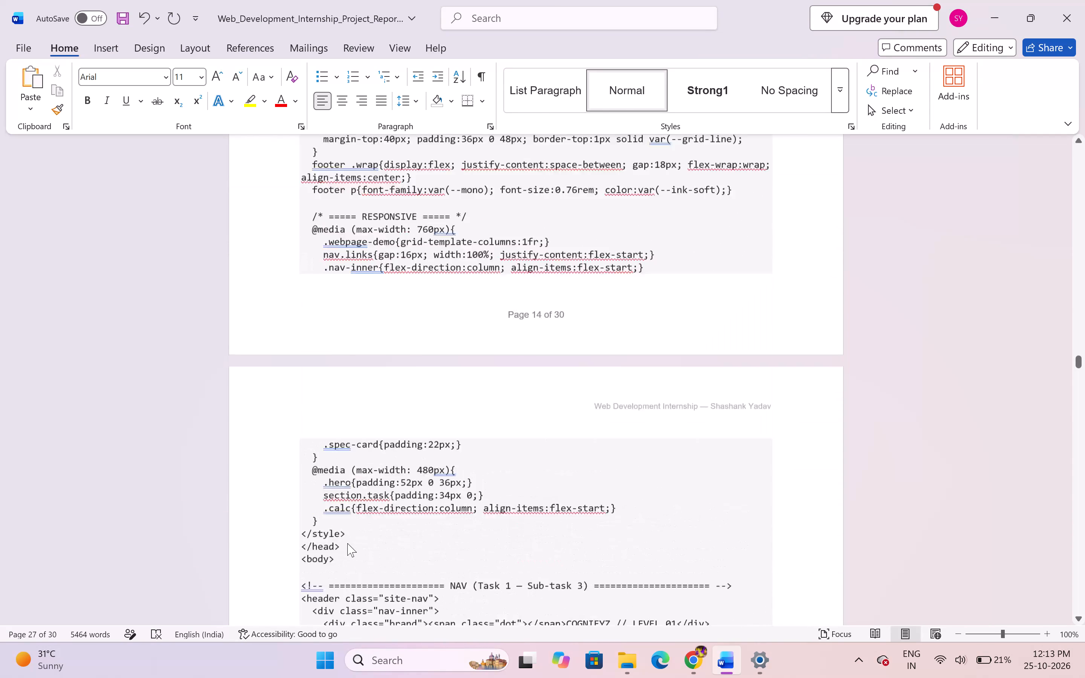
scroll(347, 543, "up", 5)
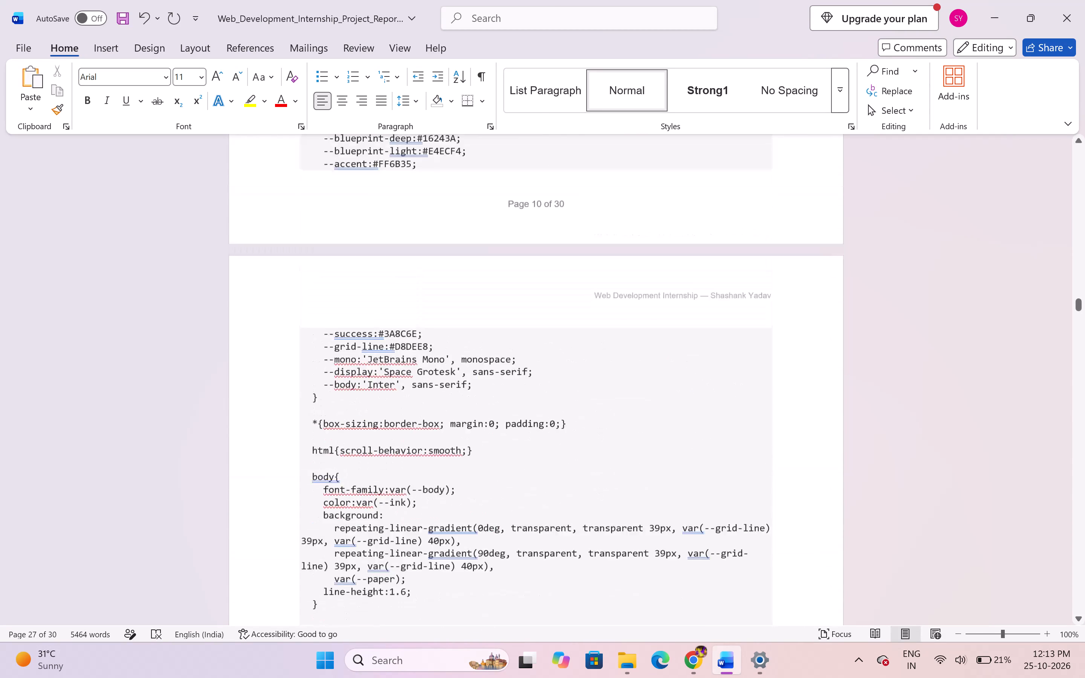
scroll(347, 543, "up", 4)
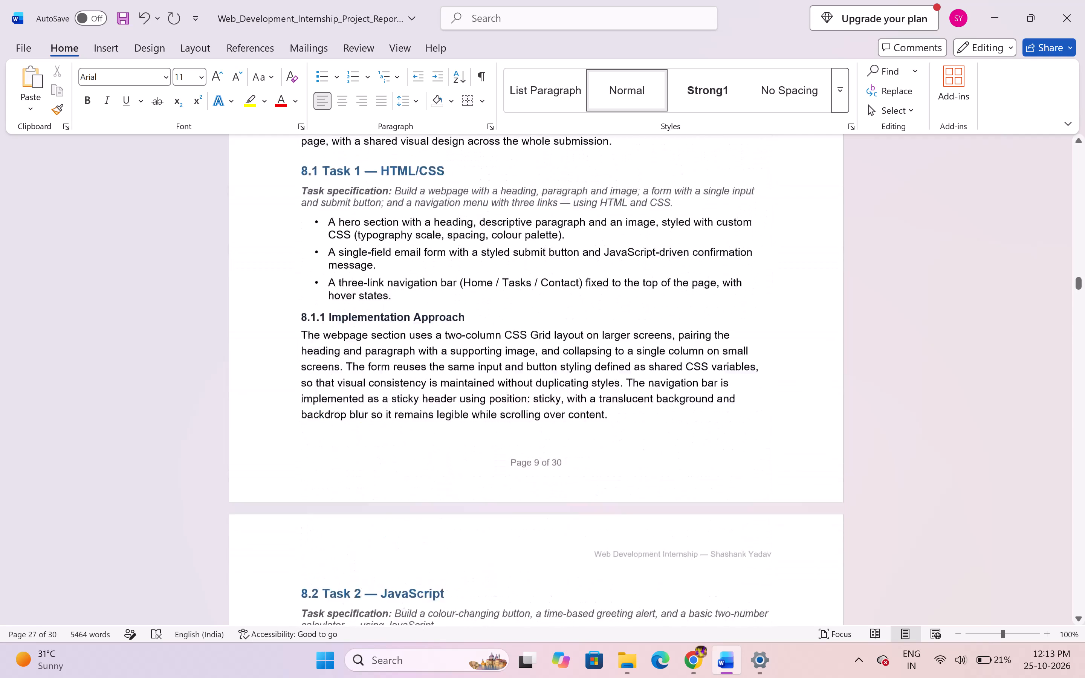
Check the font formatting of the "8. Level 1 — HTML, CSS and JavaScript Fundamentals" heading on page 9.
scroll(347, 543, "up", 1)
scroll(347, 543, "down", 1)
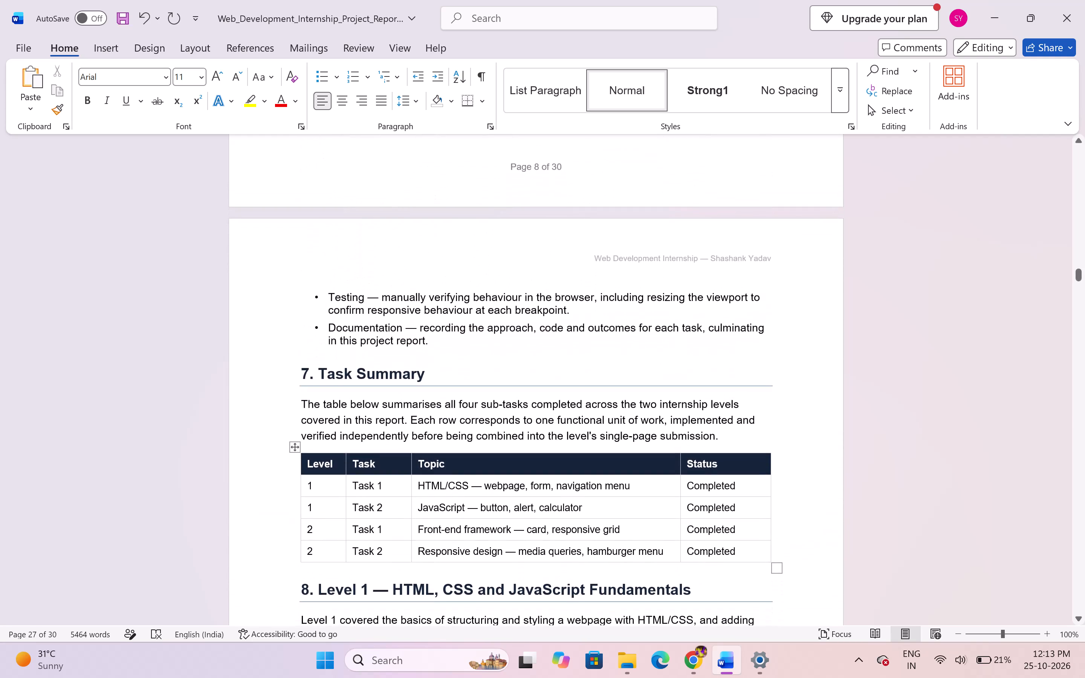
scroll(347, 543, "down", 1)
left_click_drag(300, 583, 330, 584)
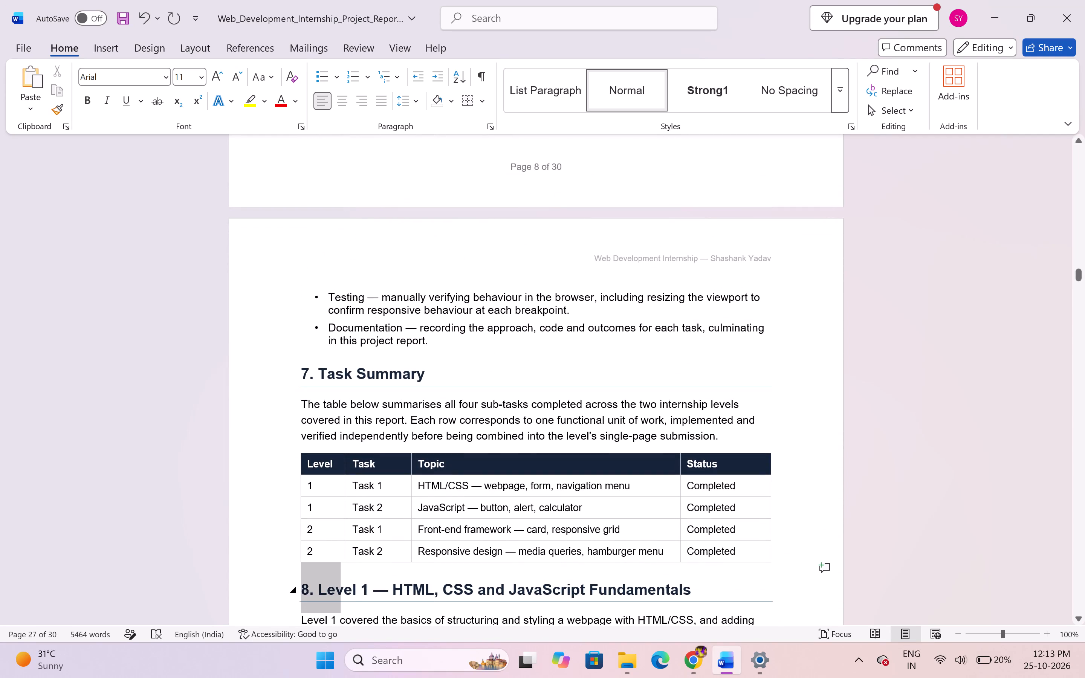
left_click_drag(330, 584, 714, 568)
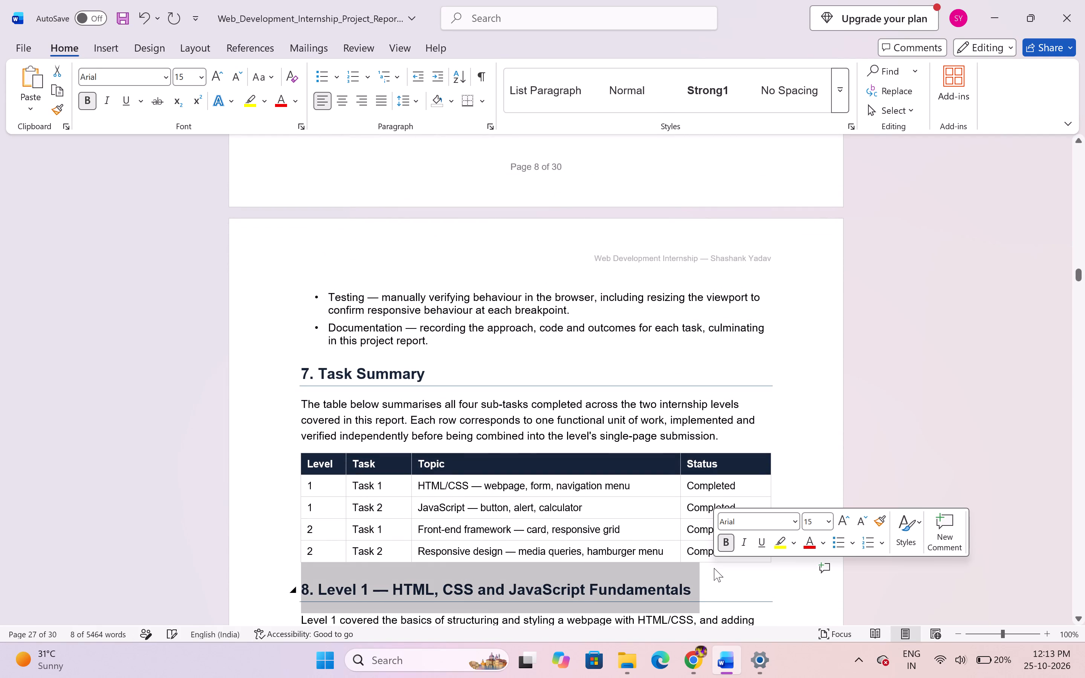
left_click(858, 588)
Set the font size of the "Level 2 — Front-end Frameworks and Responsive Design" title on page 19 to 15.
scroll(858, 588, "down", 2)
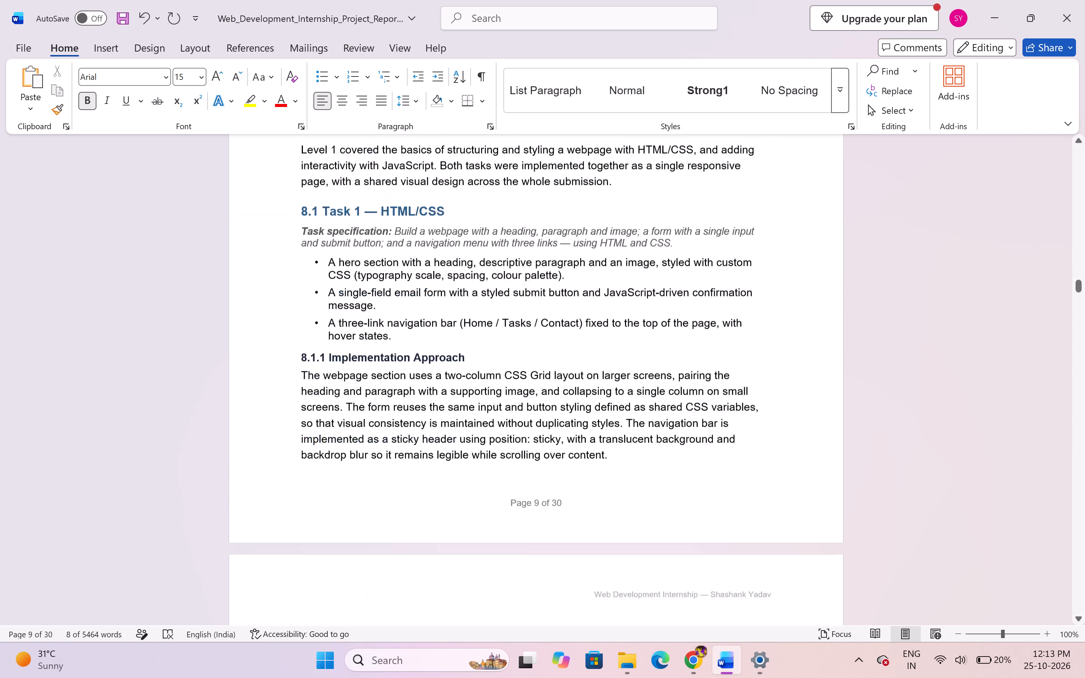
scroll(858, 588, "down", 6)
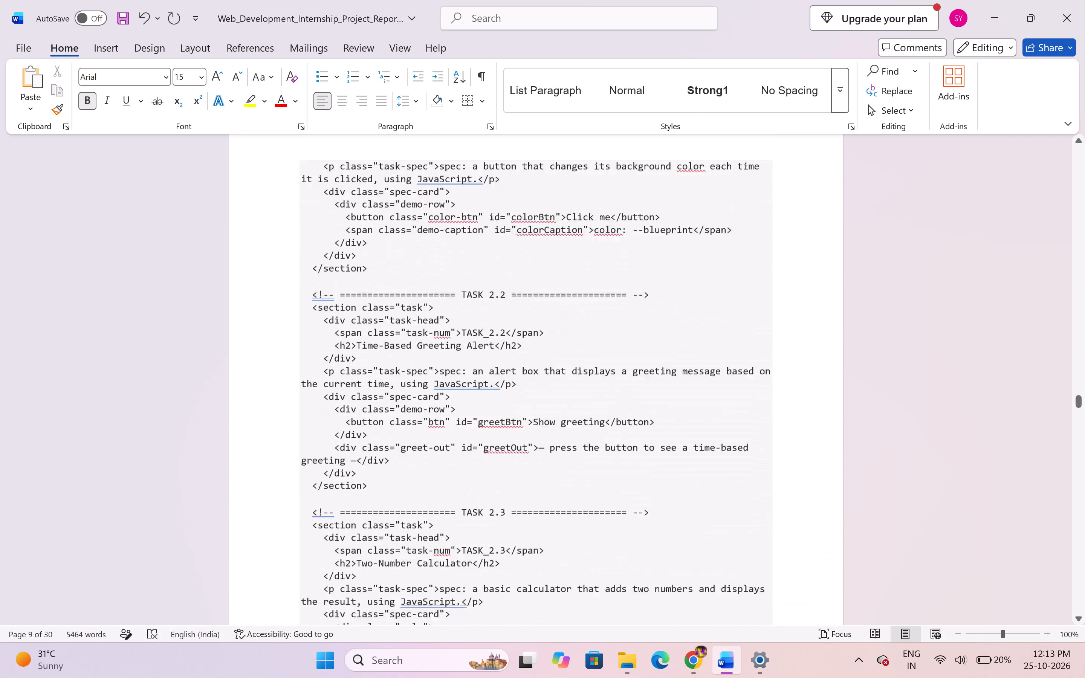
scroll(858, 588, "down", 5)
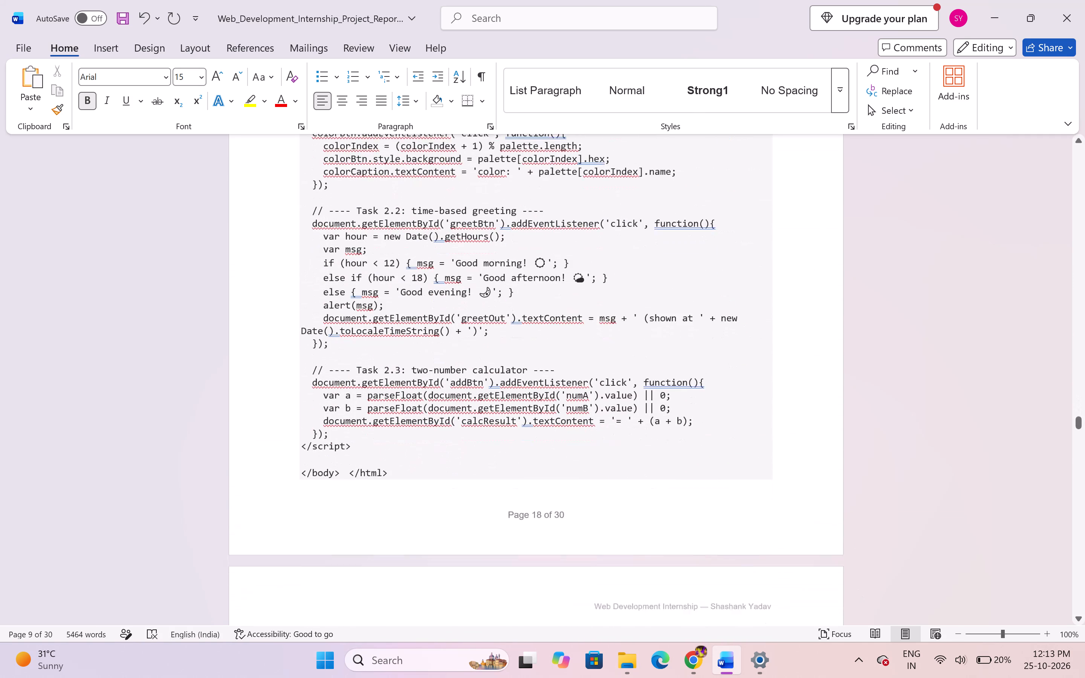
scroll(858, 588, "down", 3)
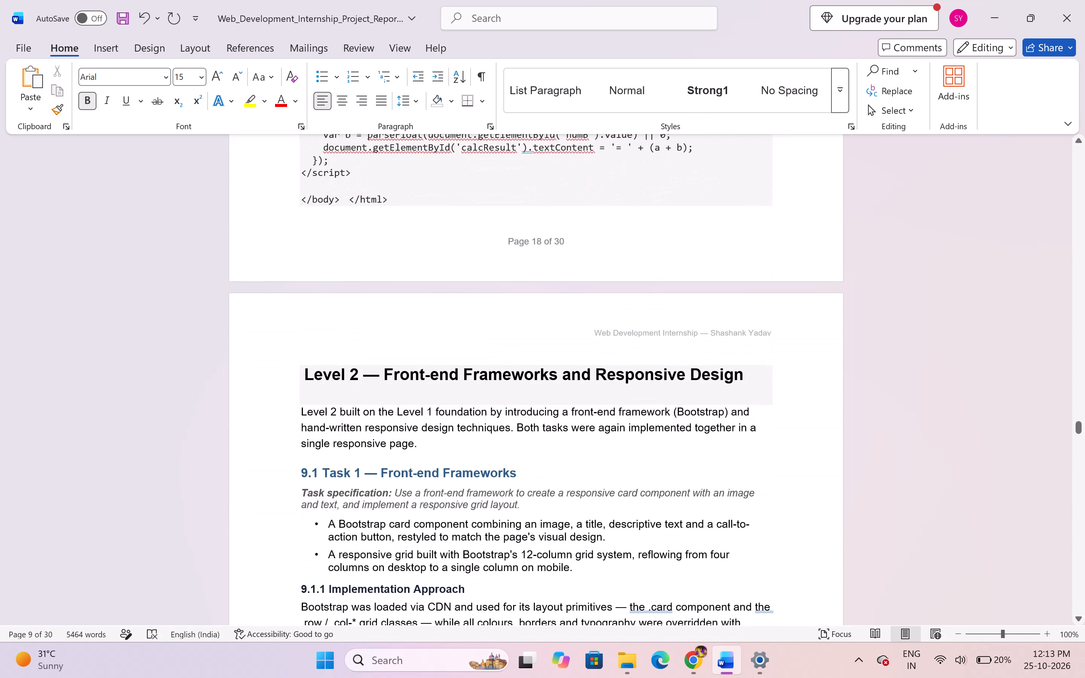
left_click_drag(751, 371, 315, 324)
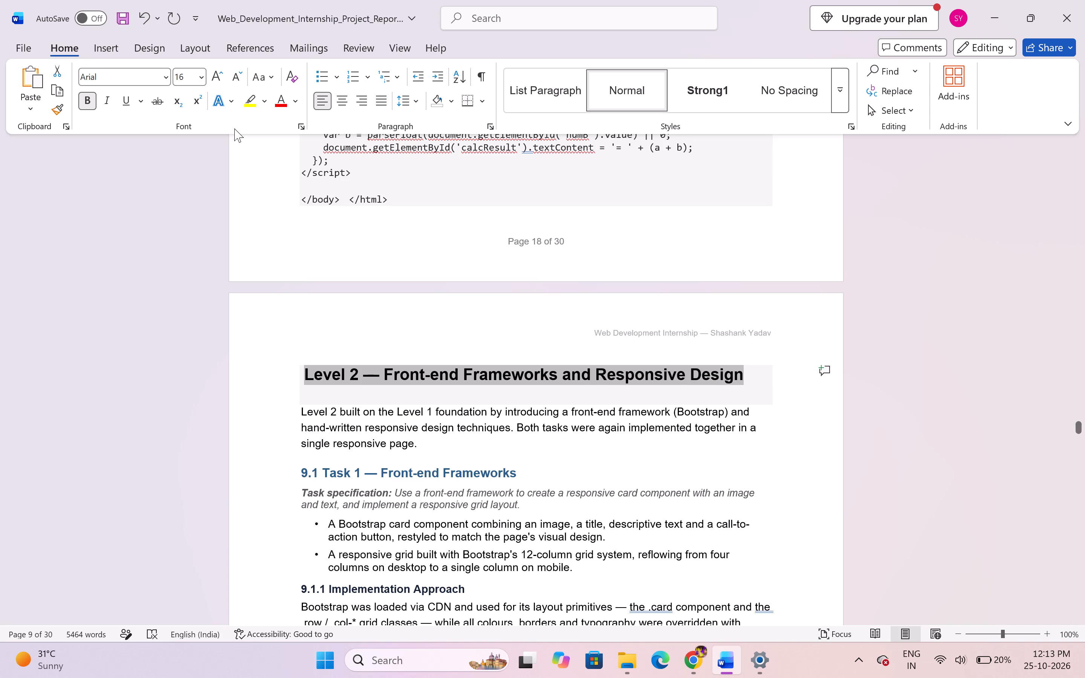
left_click(204, 73)
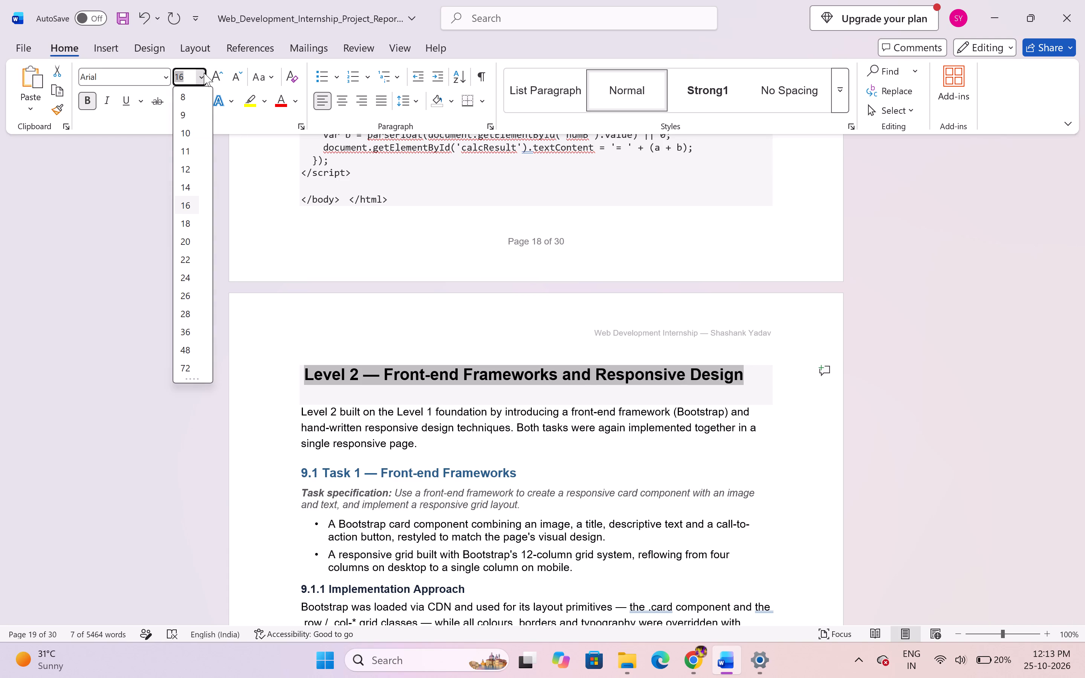
type("15")
key("Return")
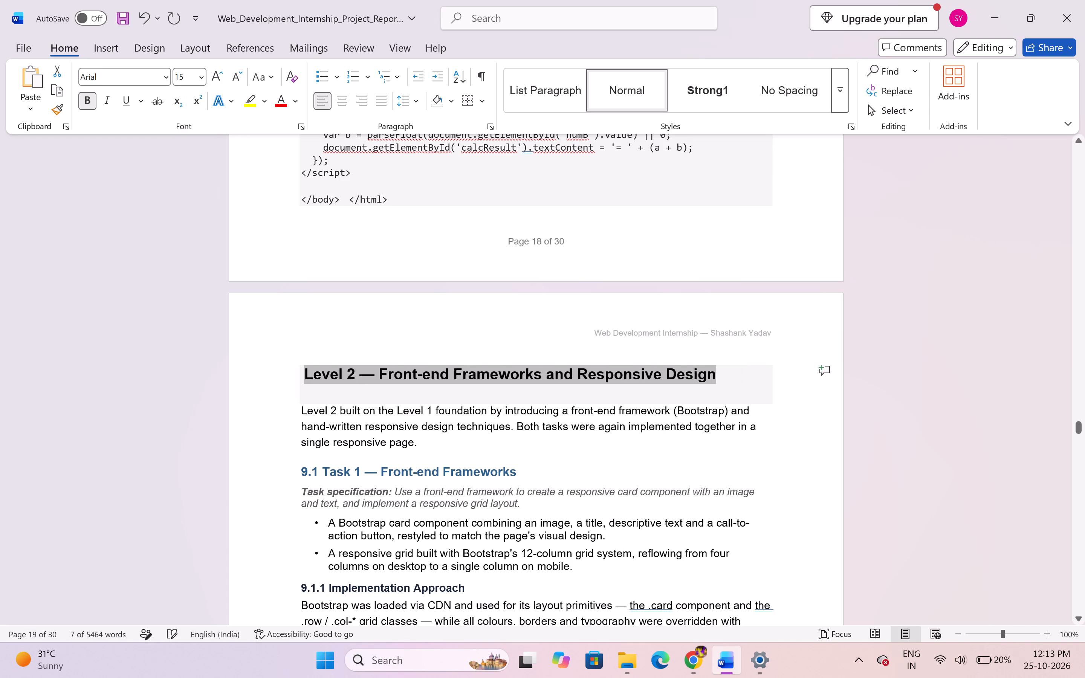
left_click(470, 318)
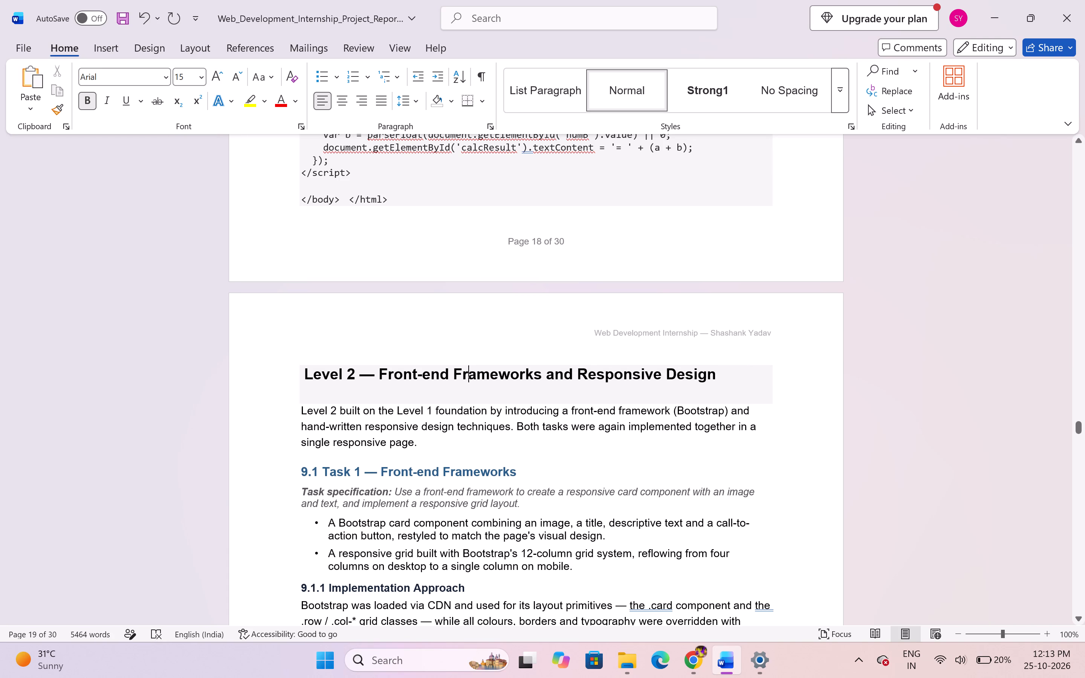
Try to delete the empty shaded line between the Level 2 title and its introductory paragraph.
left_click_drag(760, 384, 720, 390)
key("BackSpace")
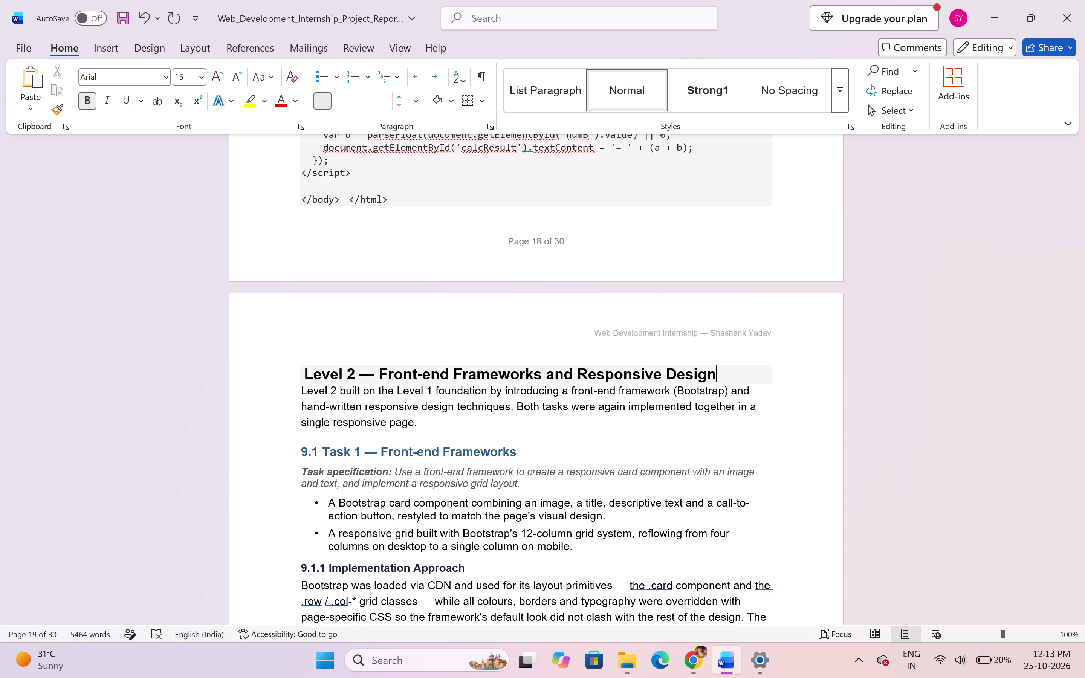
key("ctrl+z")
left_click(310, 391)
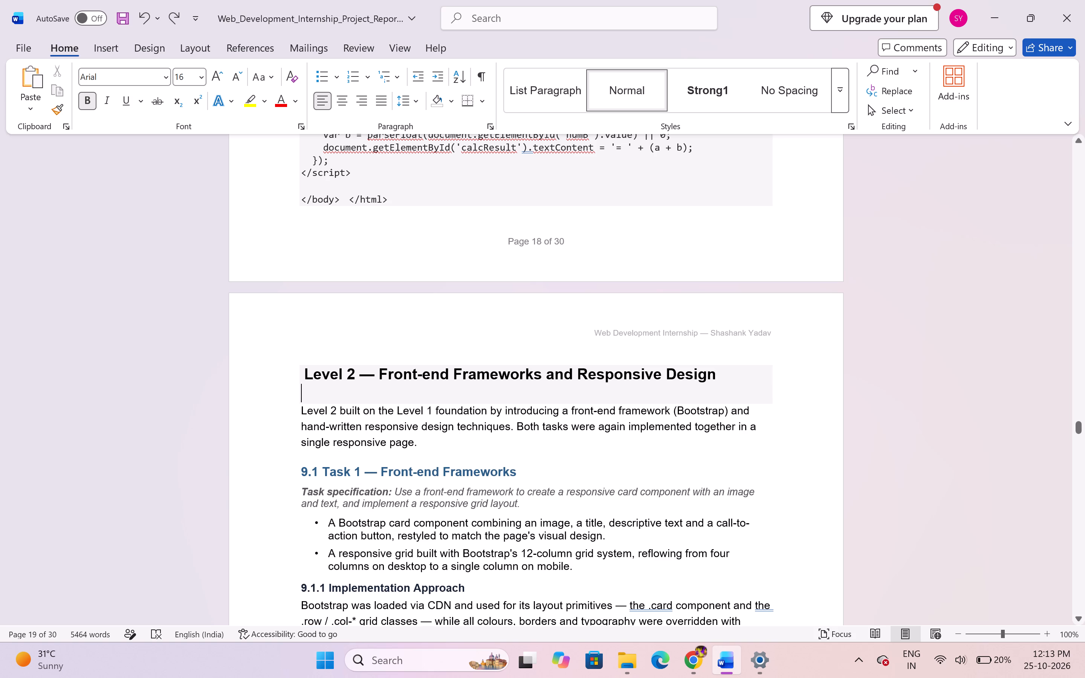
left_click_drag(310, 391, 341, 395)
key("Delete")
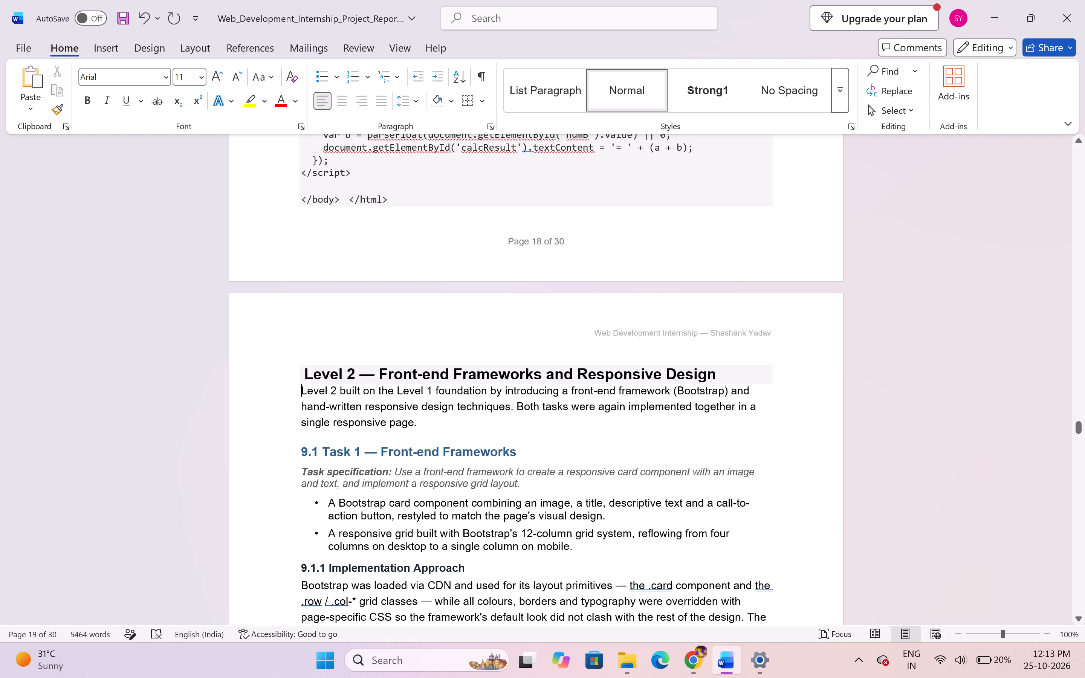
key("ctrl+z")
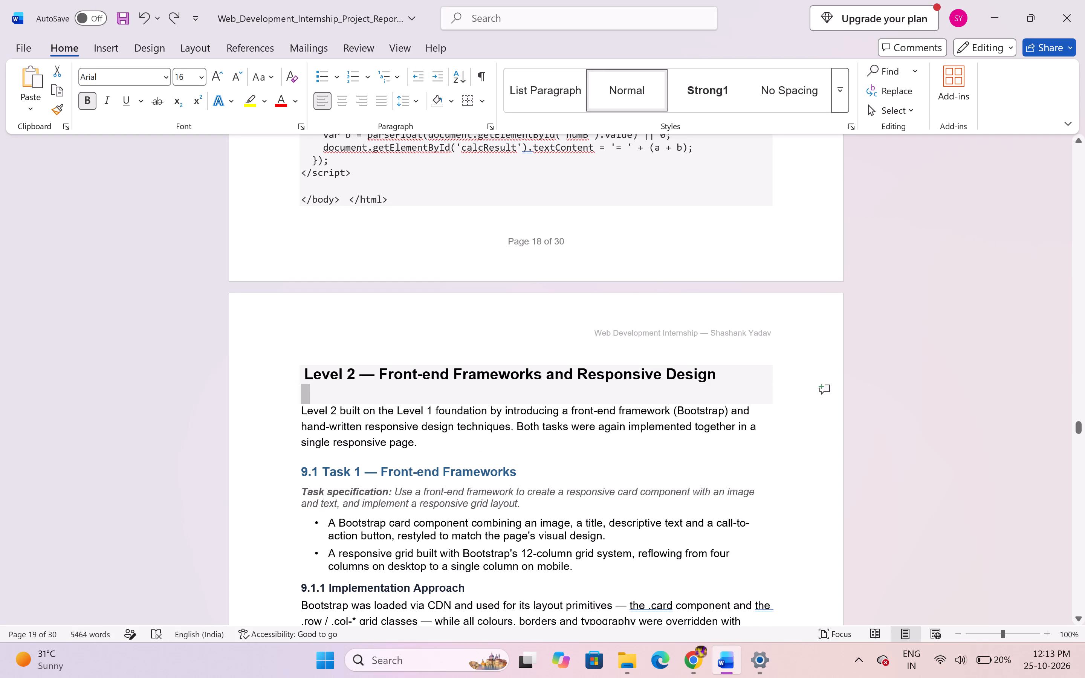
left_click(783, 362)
Format the "10. Testing and Validation" heading on page 27 as bold with font size 15.
scroll(783, 362, "down", 1)
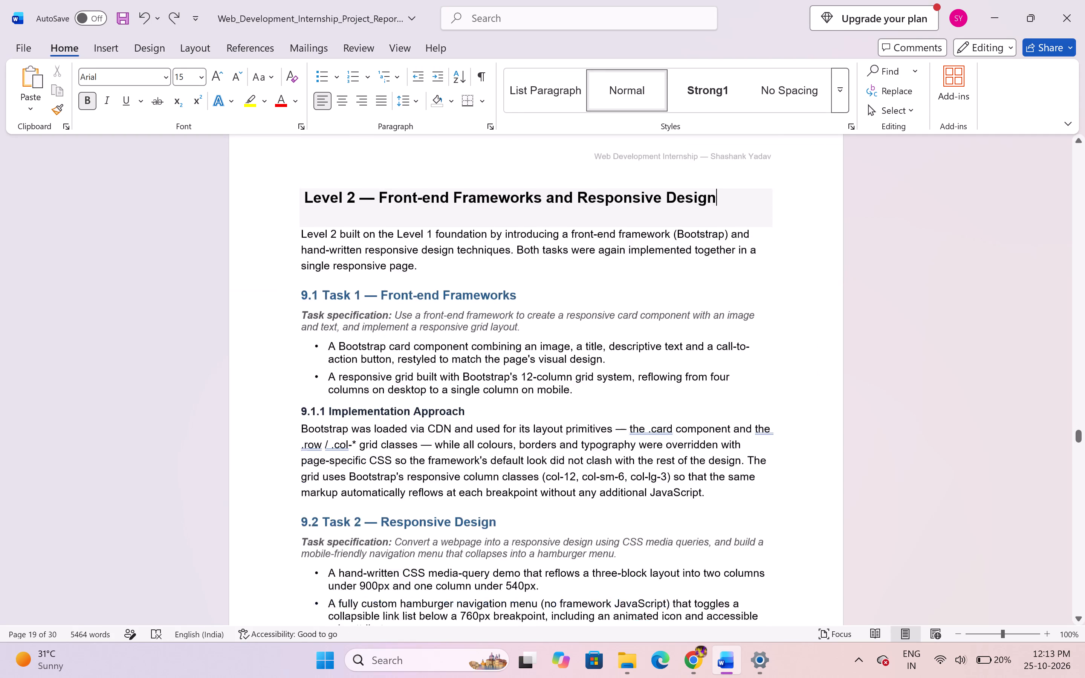
scroll(783, 362, "down", 7)
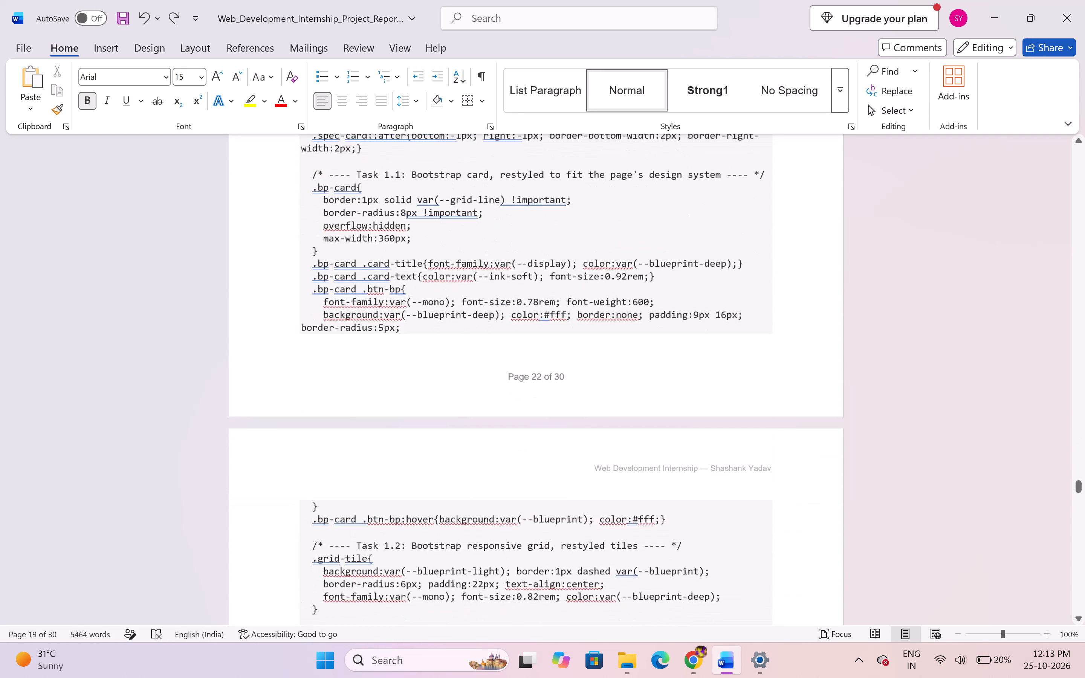
scroll(783, 362, "down", 7)
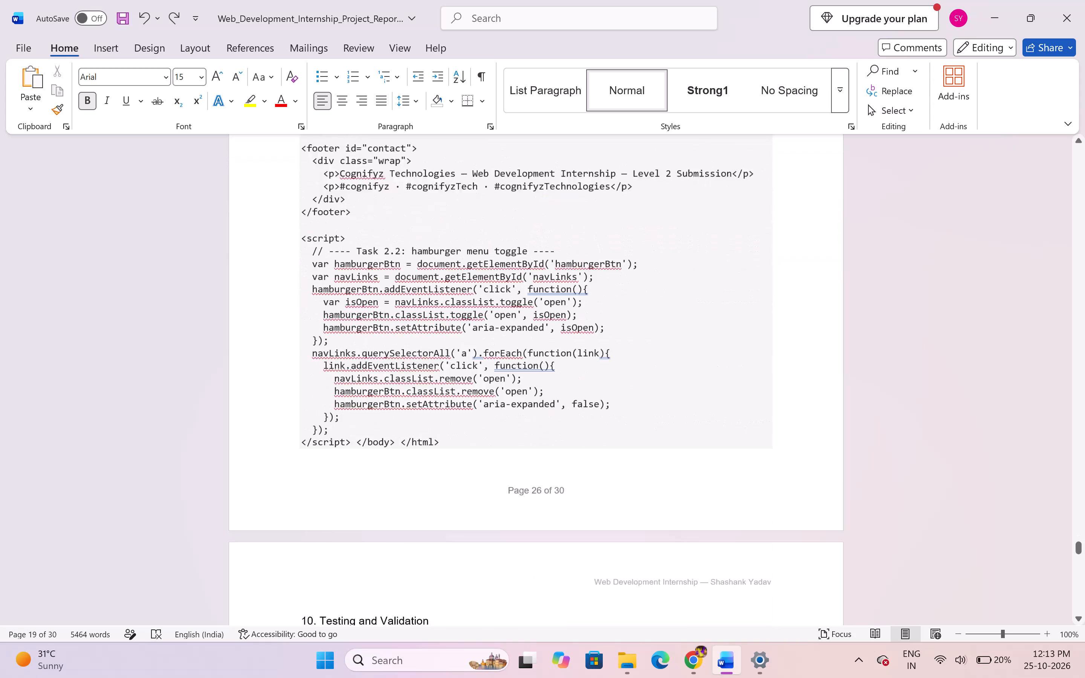
scroll(783, 362, "down", 5)
scroll(783, 362, "up", 2)
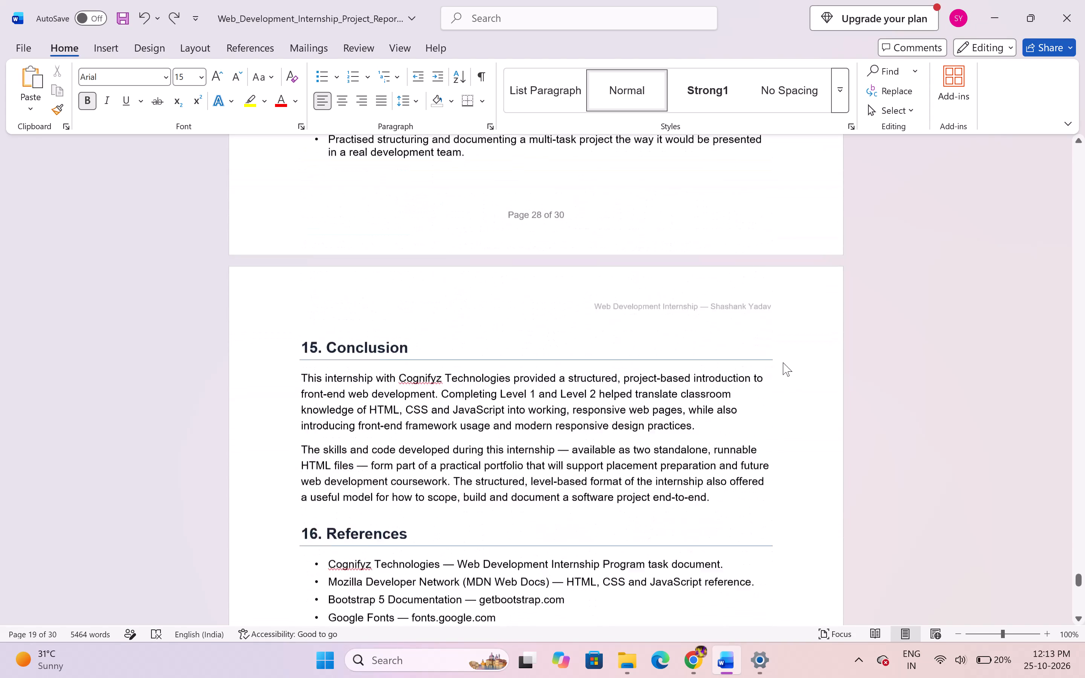
scroll(783, 362, "up", 2)
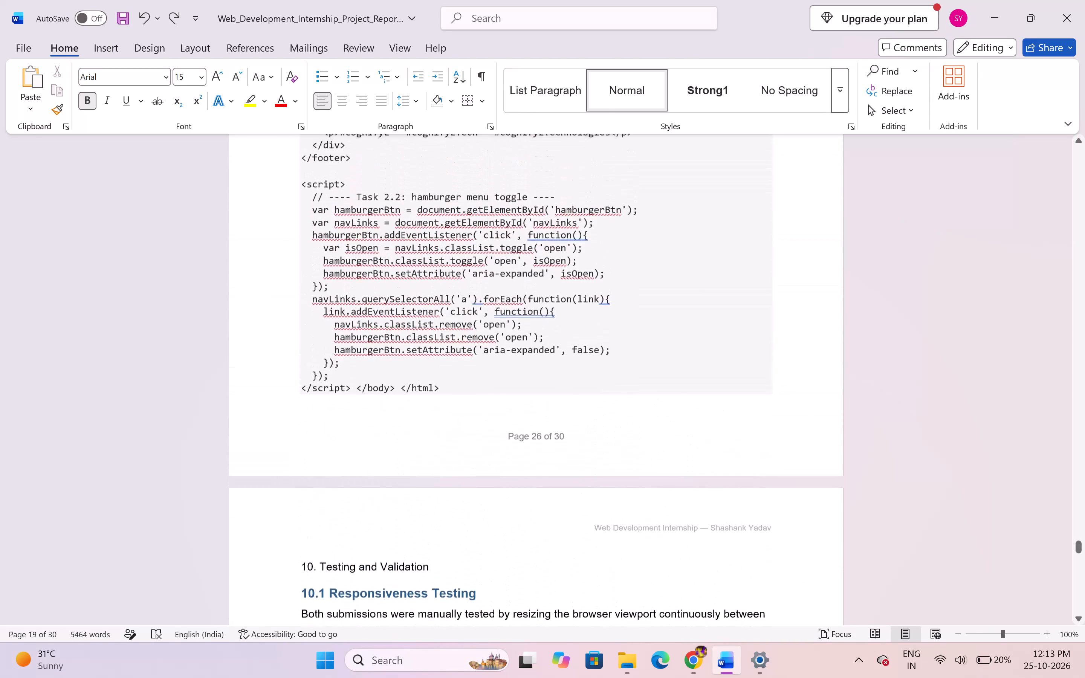
left_click_drag(446, 503, 309, 508)
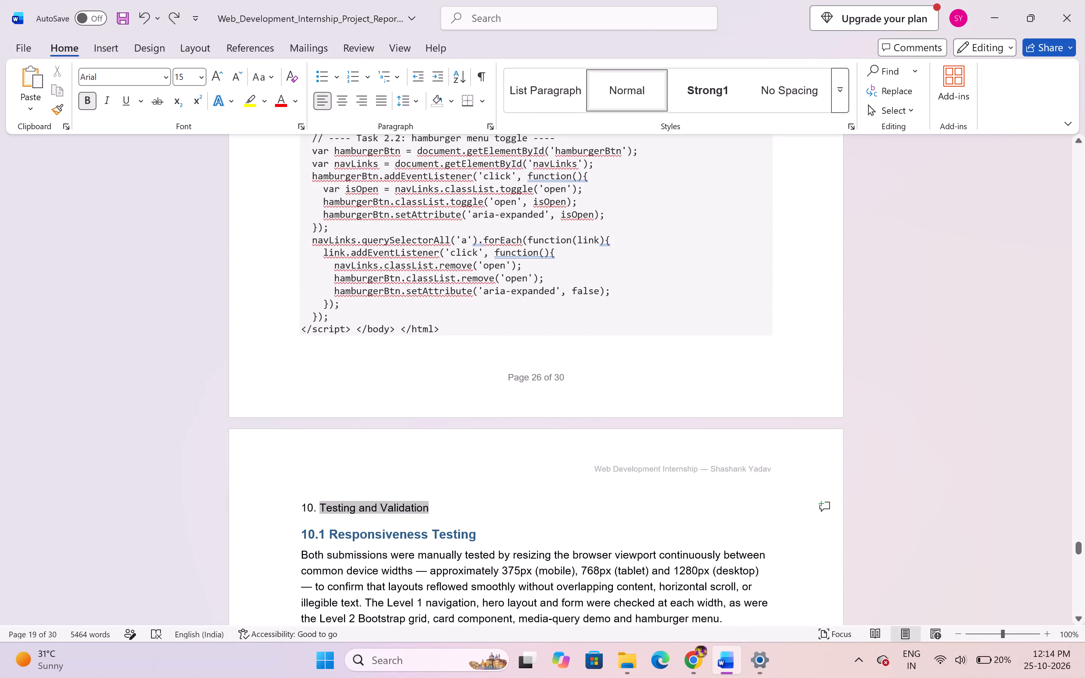
left_click_drag(309, 508, 301, 508)
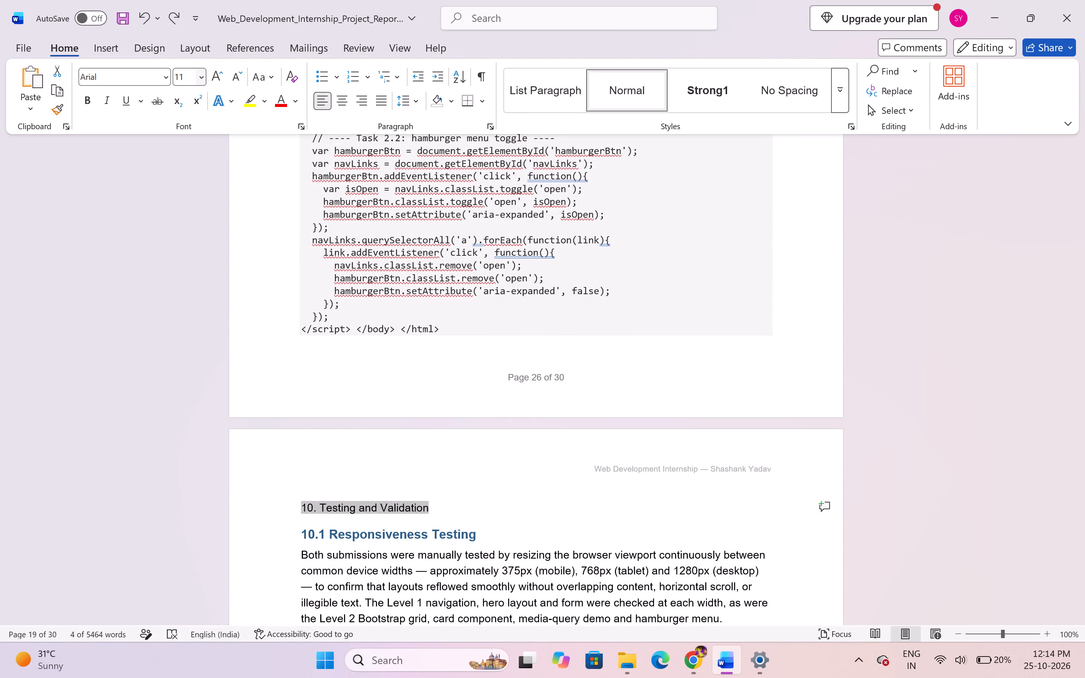
left_click(203, 74)
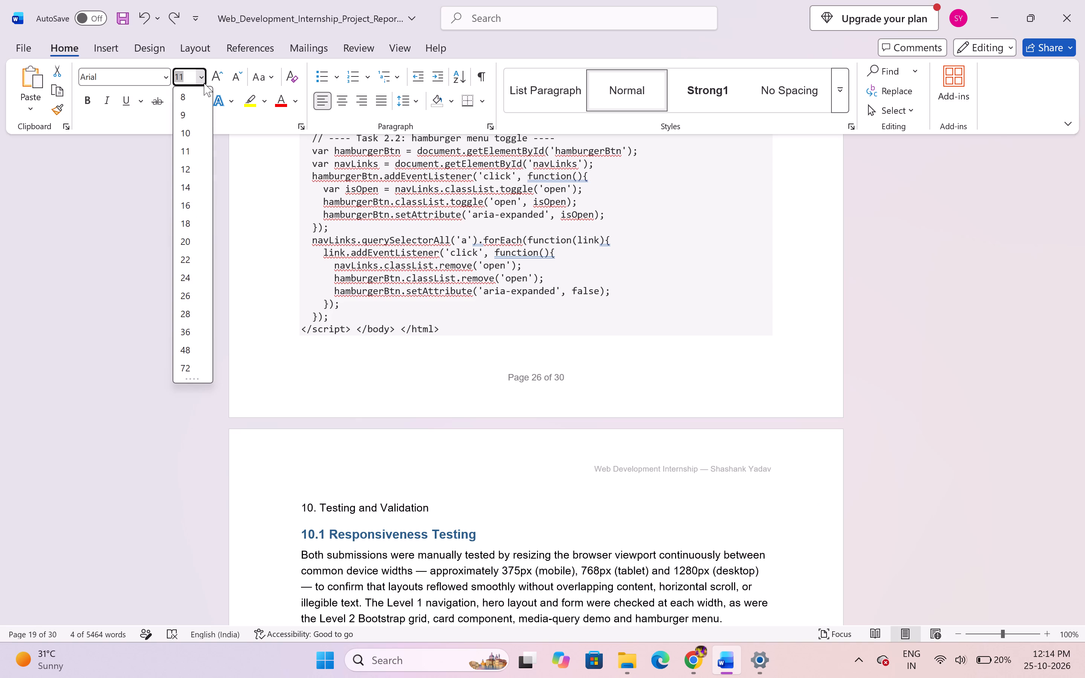
type("15")
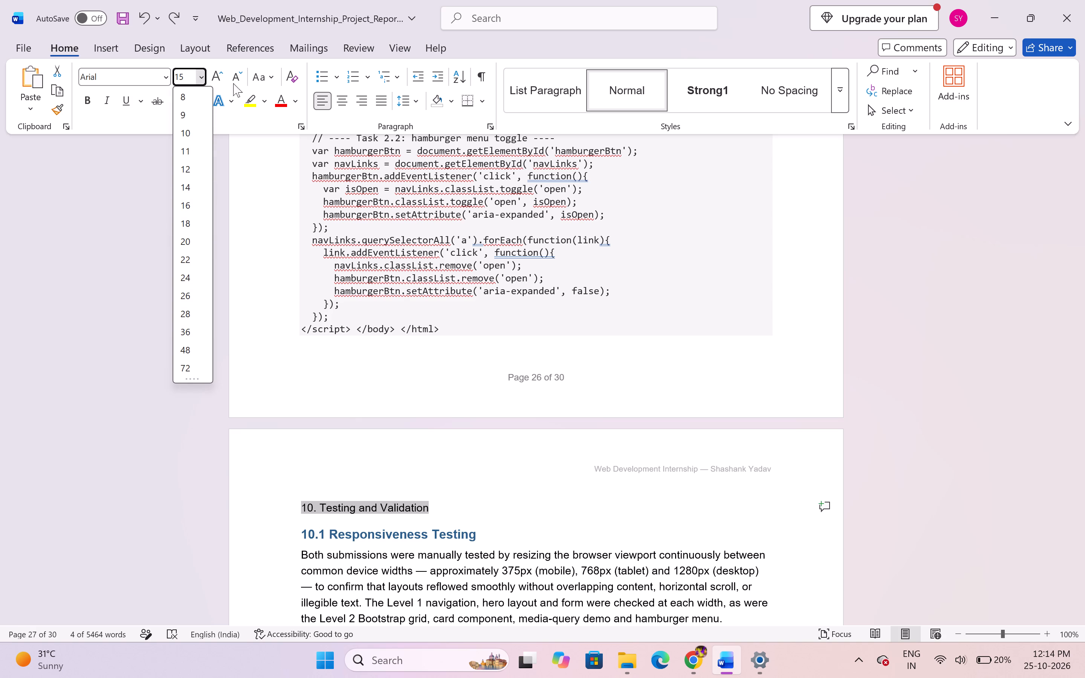
key("Return")
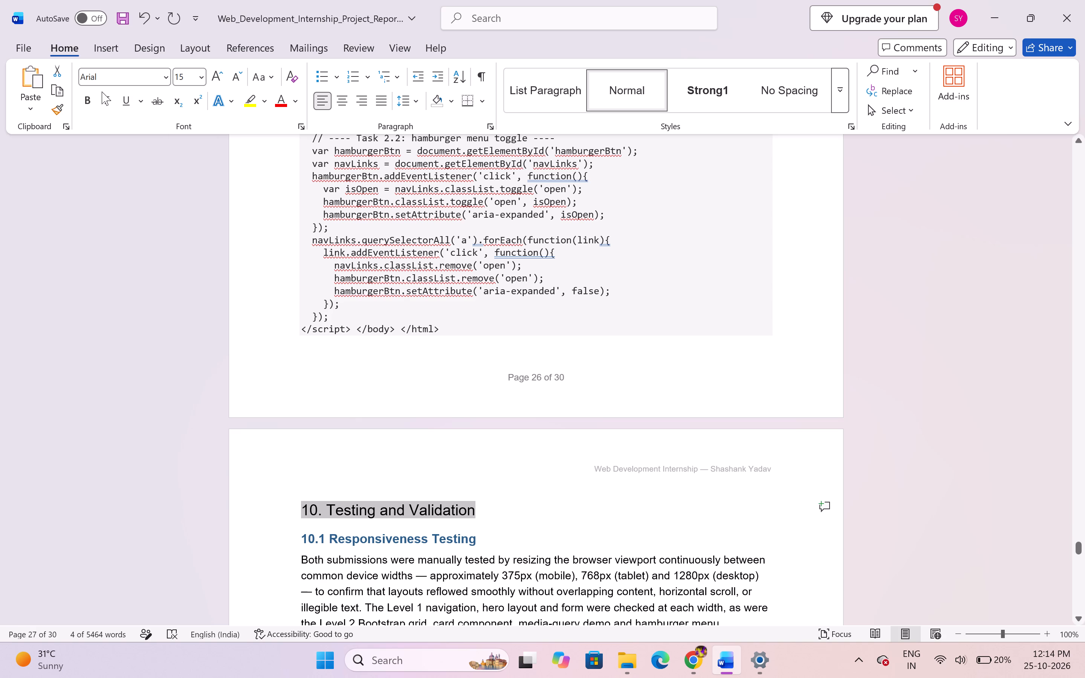
left_click(90, 99)
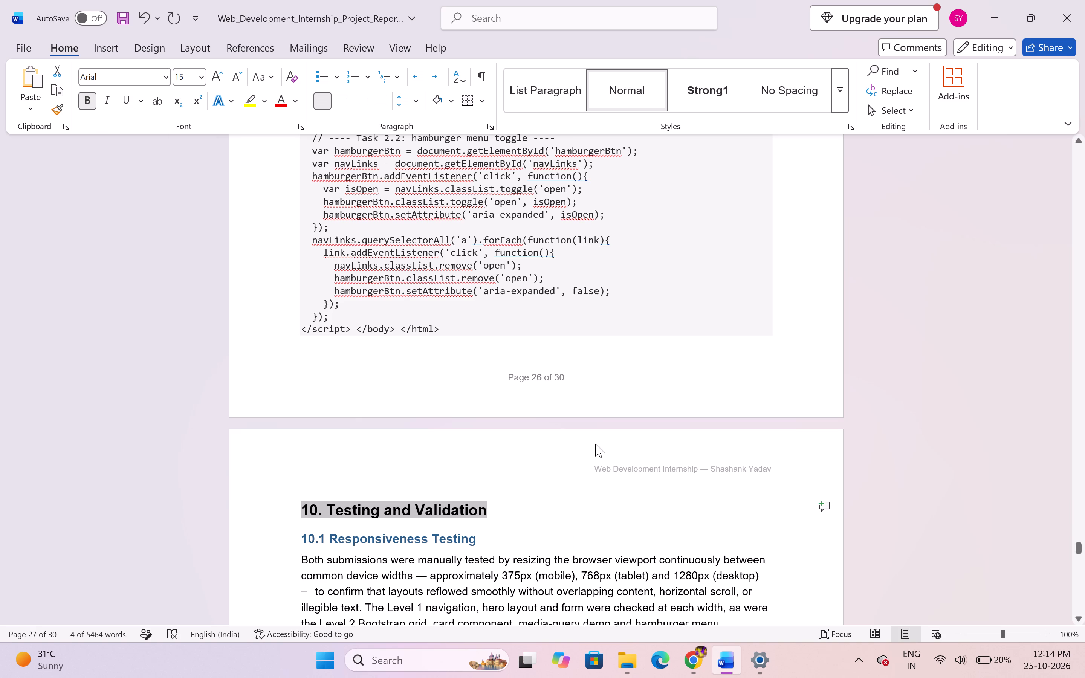
left_click(622, 518)
Review the heading formatting and page layout from section 10 through the Conclusion, References and Appendix A.
scroll(622, 518, "down", 3)
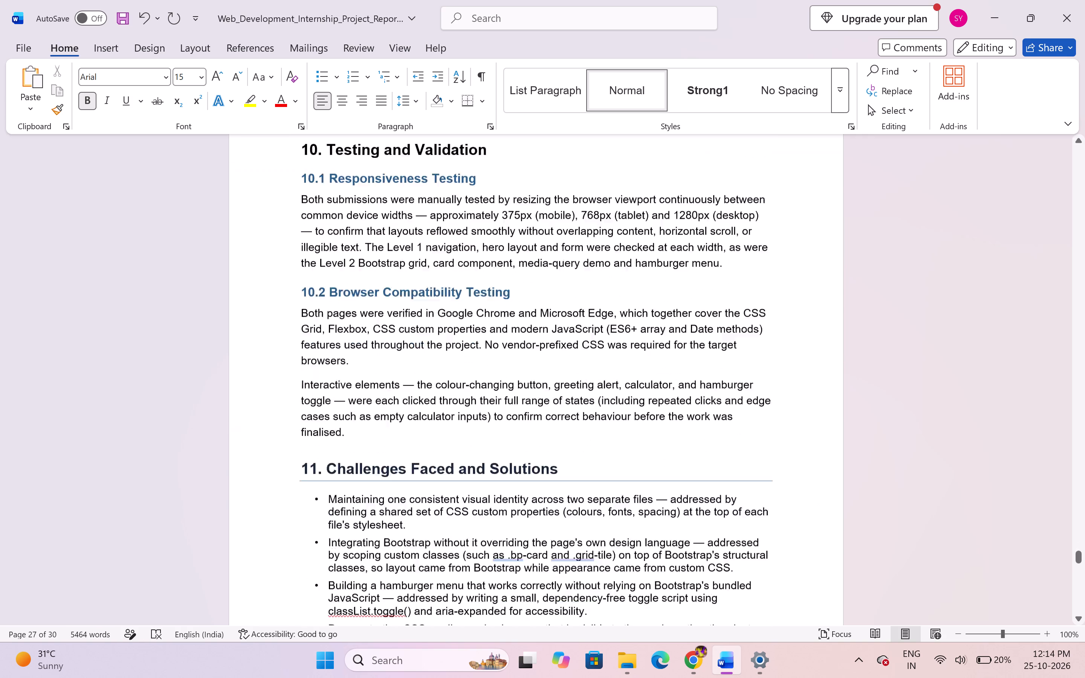
scroll(622, 518, "down", 5)
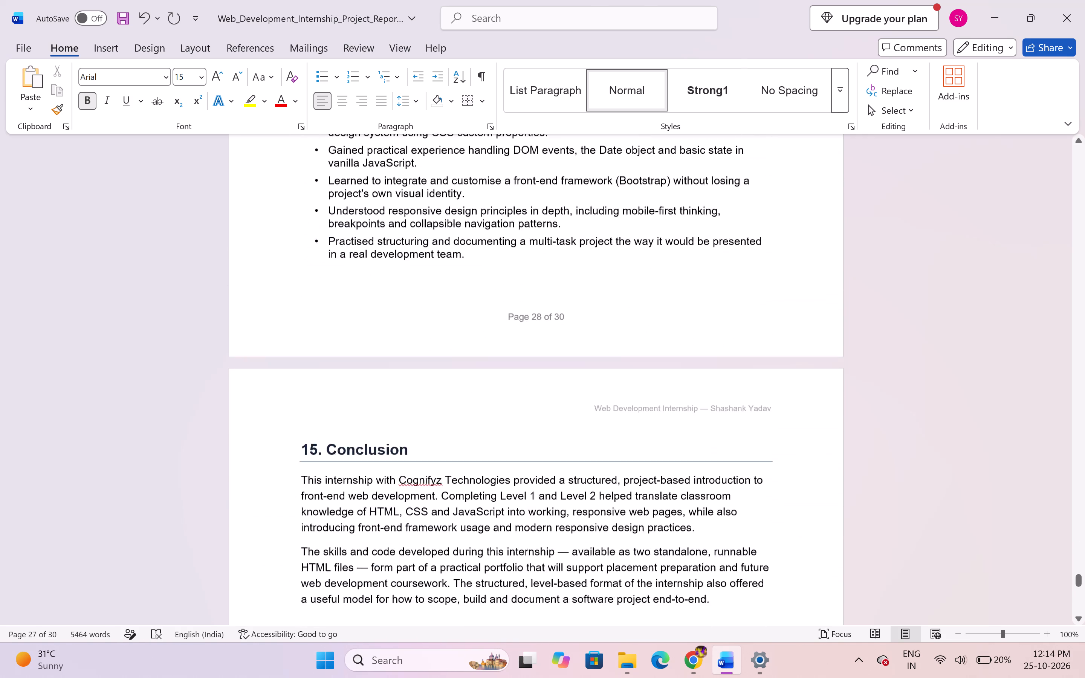
scroll(622, 518, "down", 4)
scroll(622, 518, "up", 1)
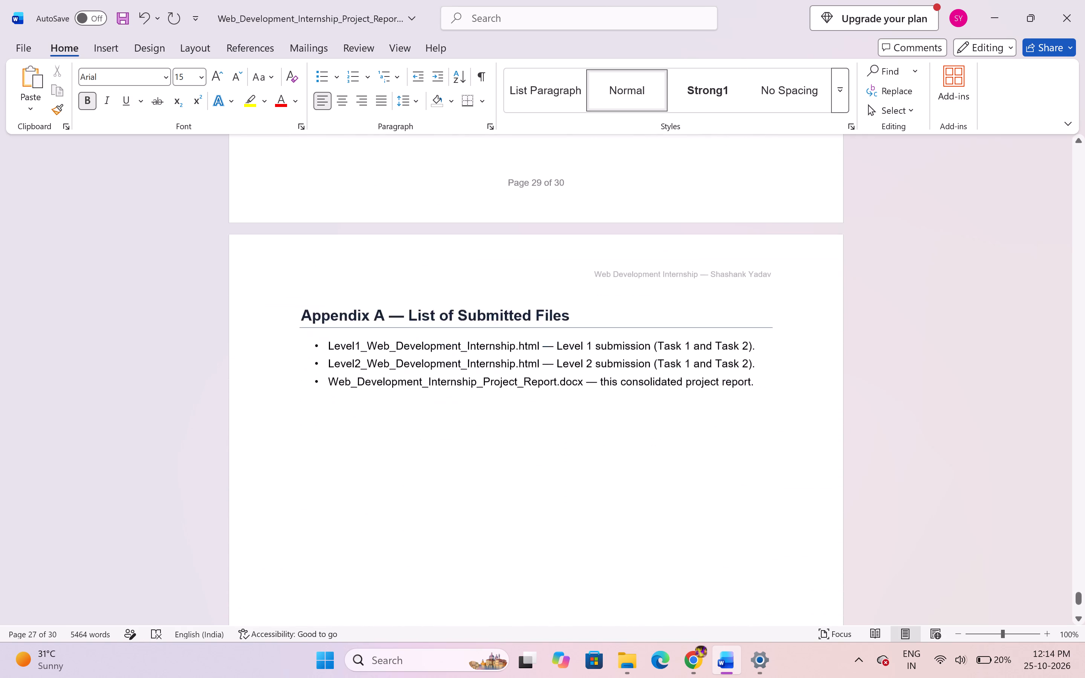
scroll(622, 518, "up", 6)
scroll(622, 518, "down", 4)
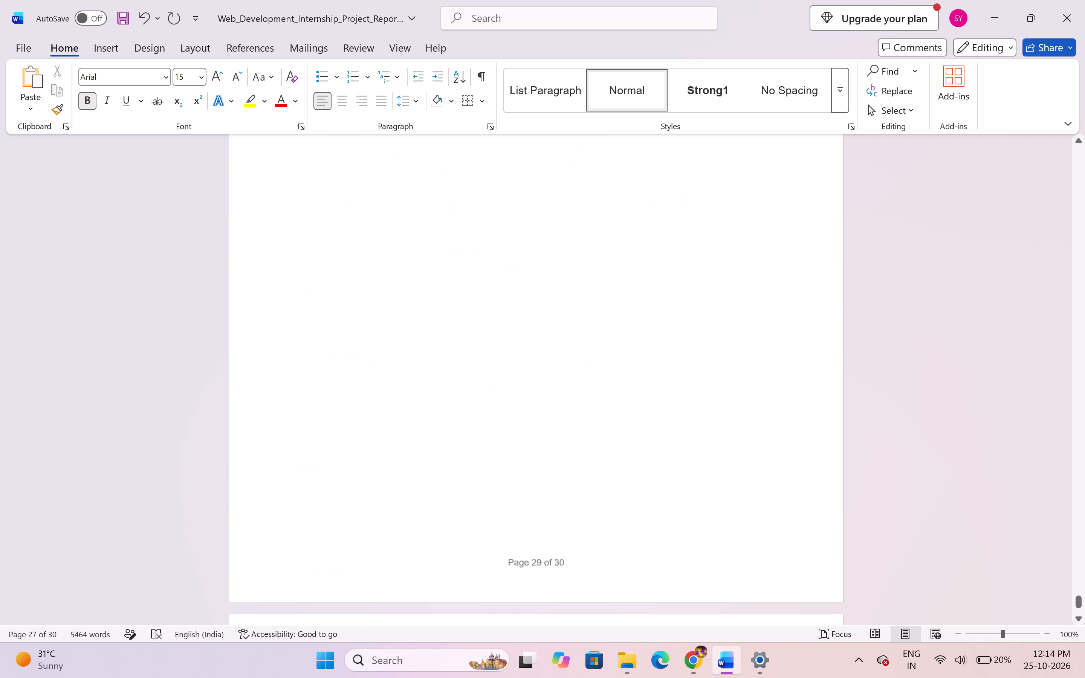
scroll(622, 518, "down", 3)
scroll(622, 518, "up", 2)
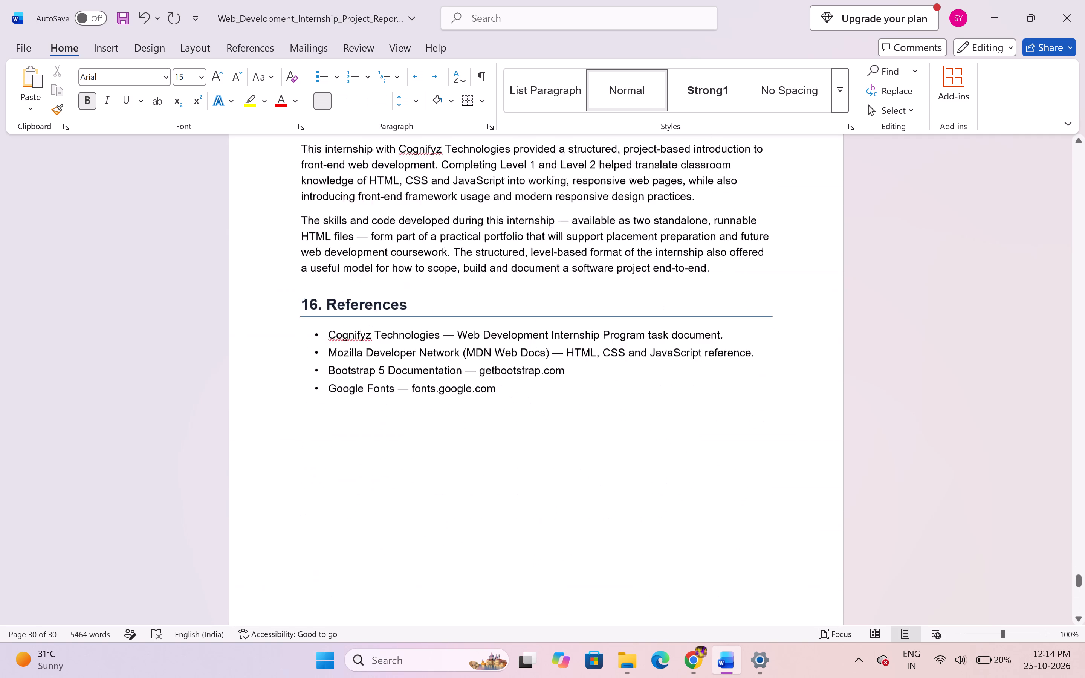
Look back through the code listings to the report's front pages, and return to the Level 2 title on page 19.
scroll(622, 518, "up", 5)
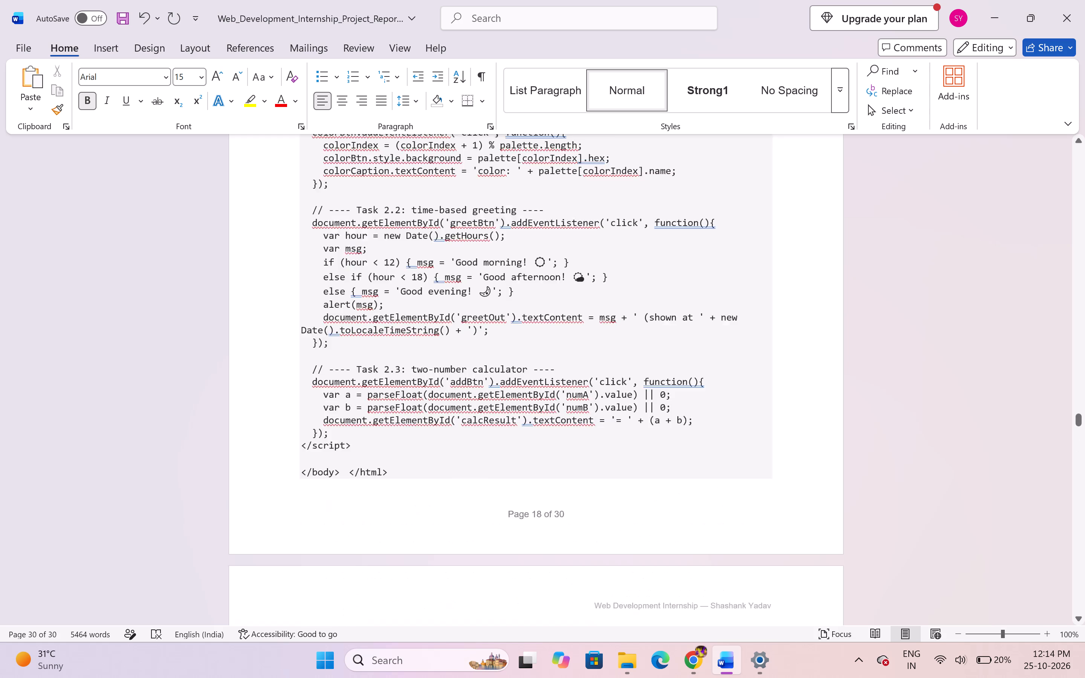
scroll(622, 518, "up", 5)
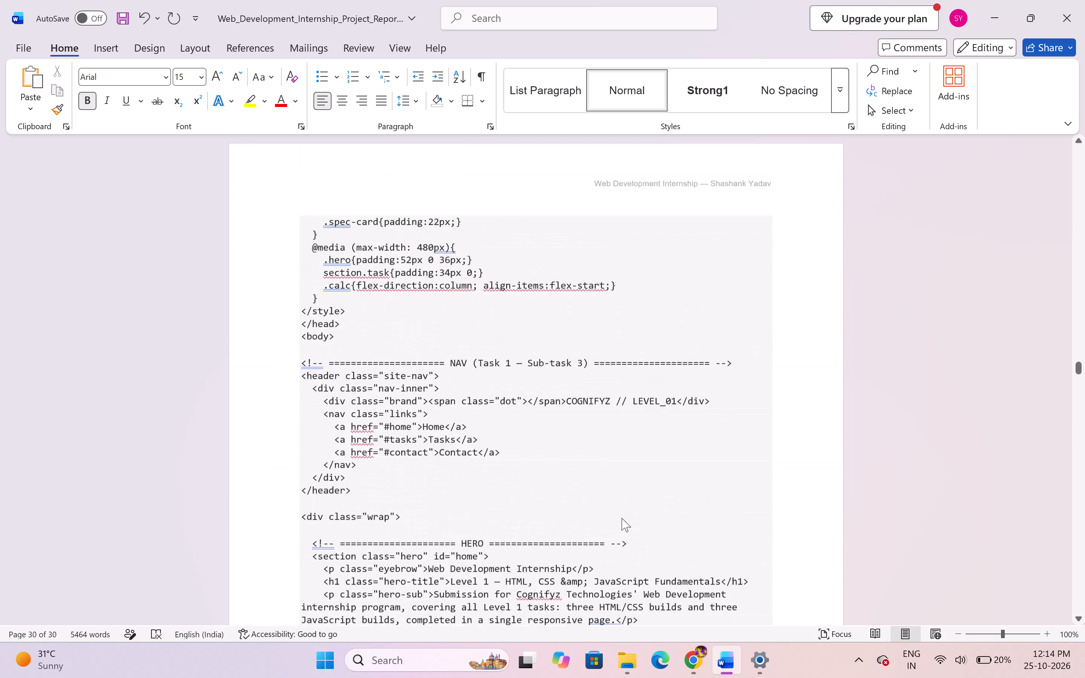
scroll(622, 518, "up", 3)
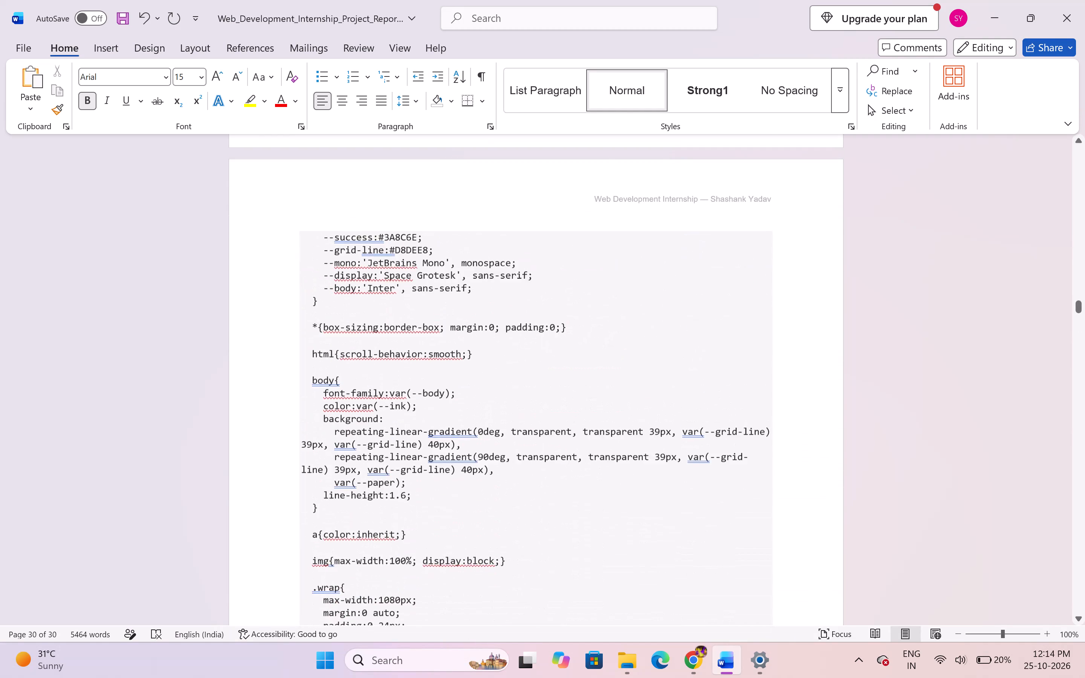
scroll(622, 518, "up", 3)
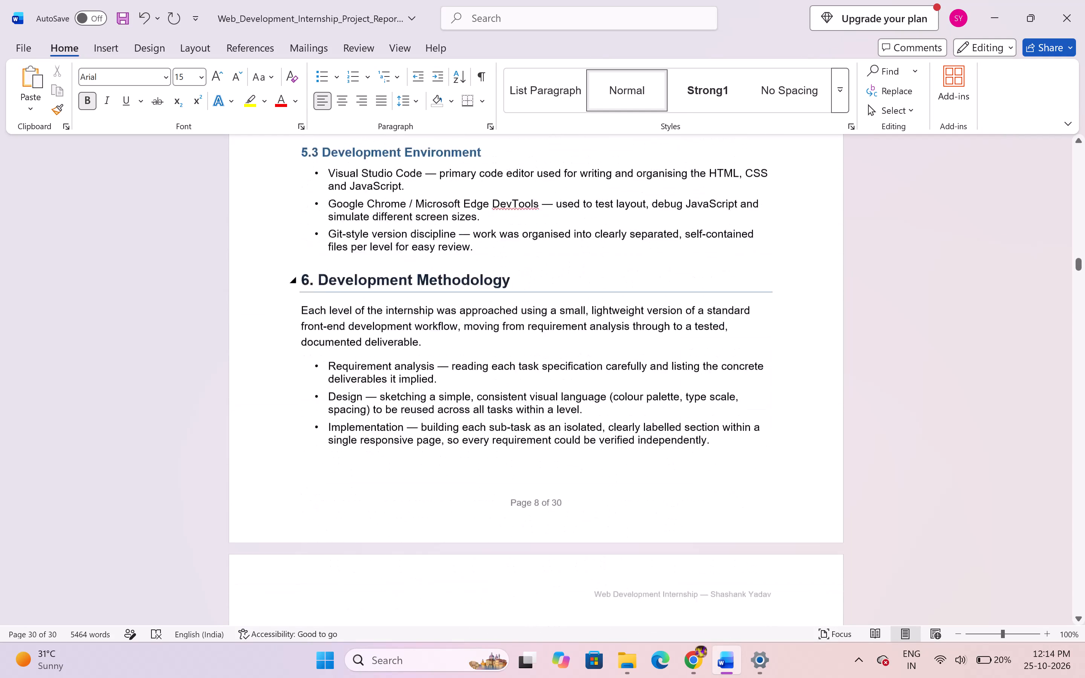
scroll(622, 518, "down", 4)
scroll(622, 518, "up", 3)
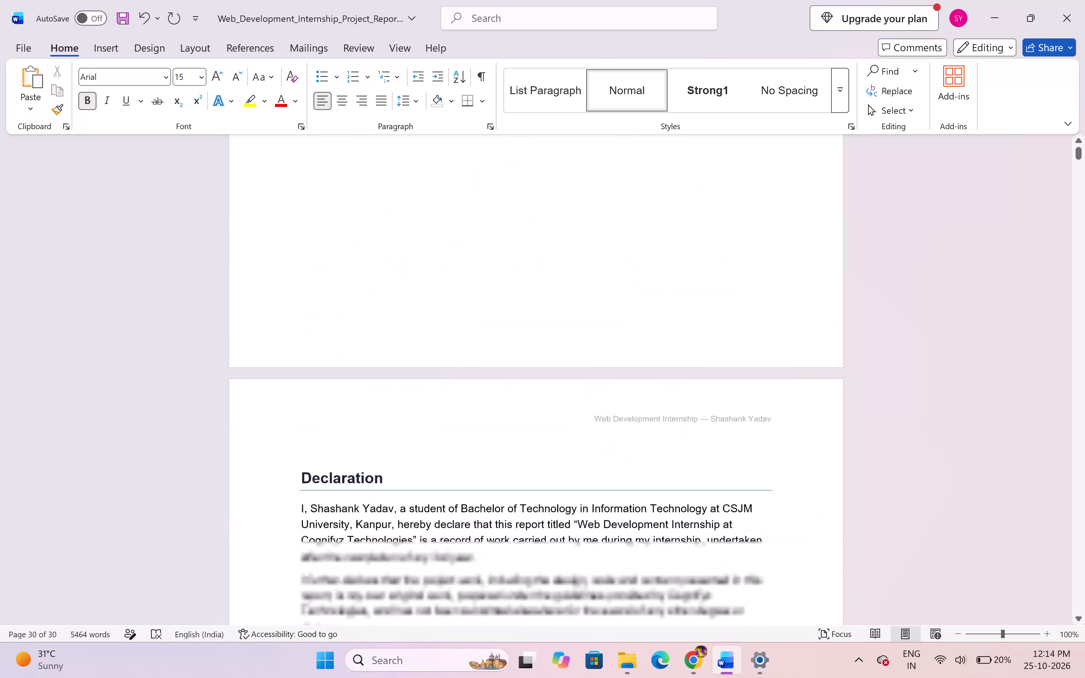
scroll(622, 518, "up", 1)
scroll(622, 518, "down", 4)
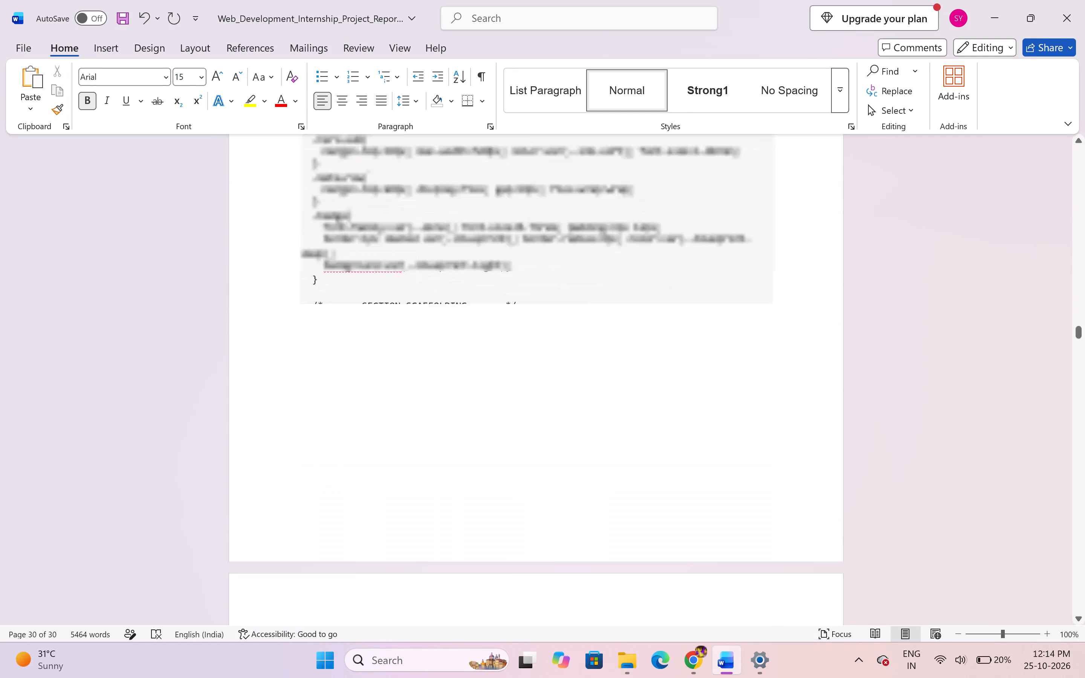
scroll(622, 518, "down", 4)
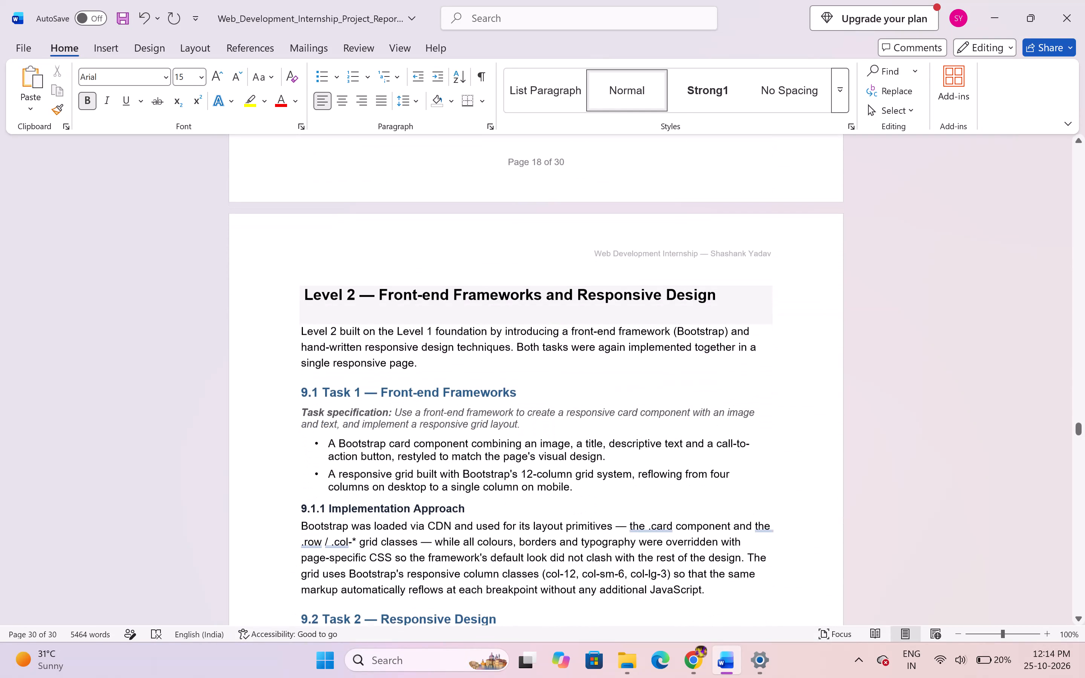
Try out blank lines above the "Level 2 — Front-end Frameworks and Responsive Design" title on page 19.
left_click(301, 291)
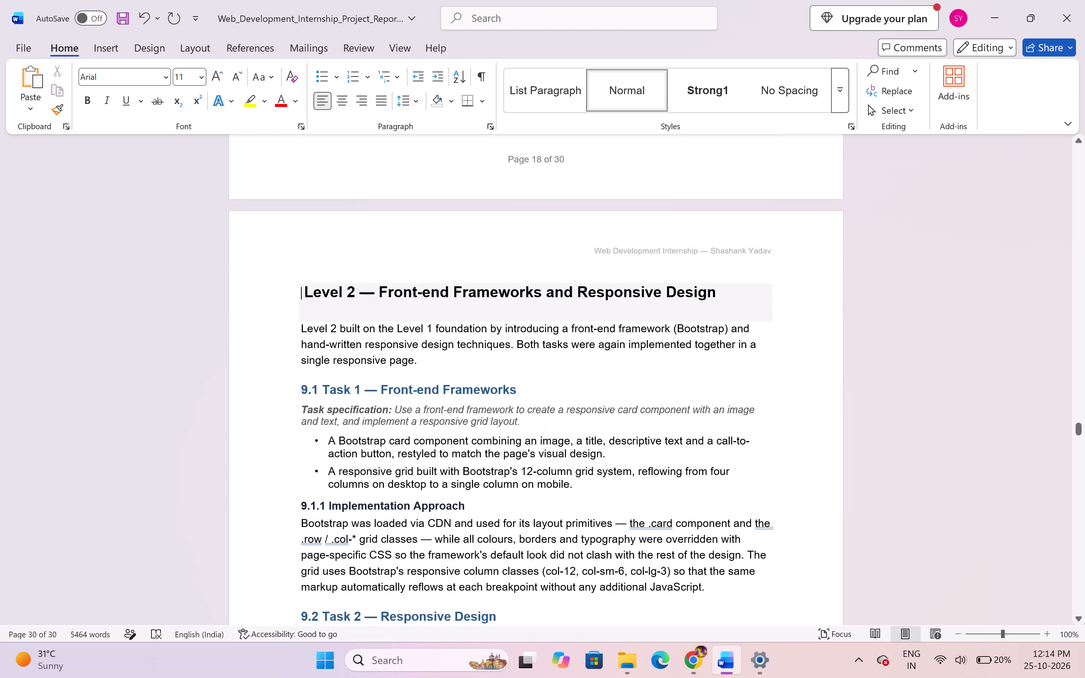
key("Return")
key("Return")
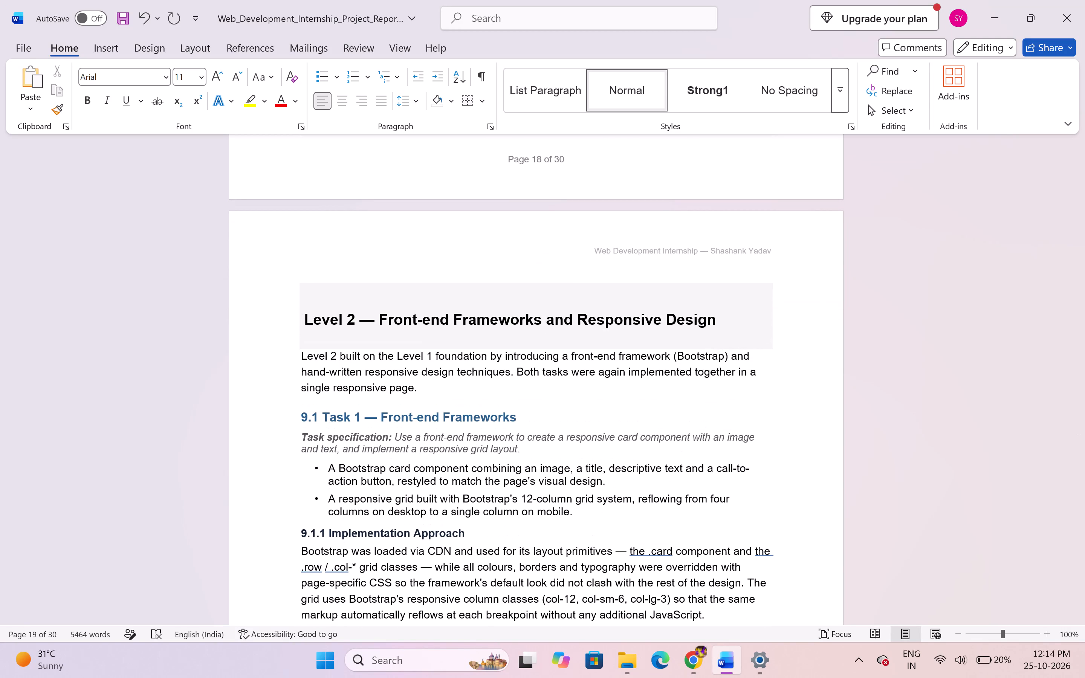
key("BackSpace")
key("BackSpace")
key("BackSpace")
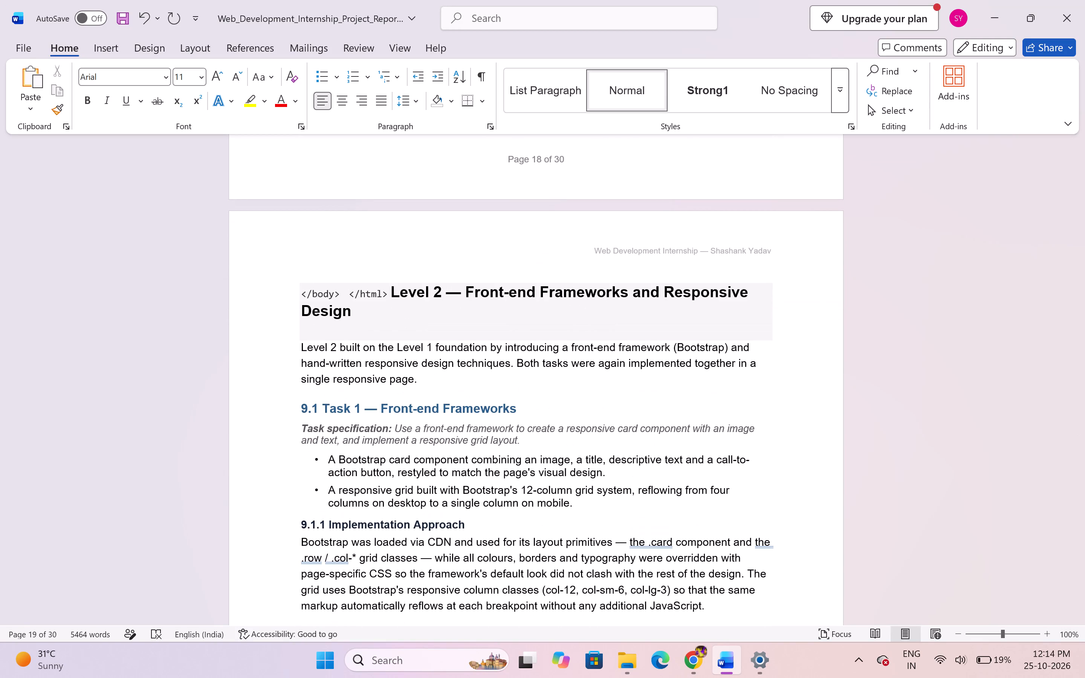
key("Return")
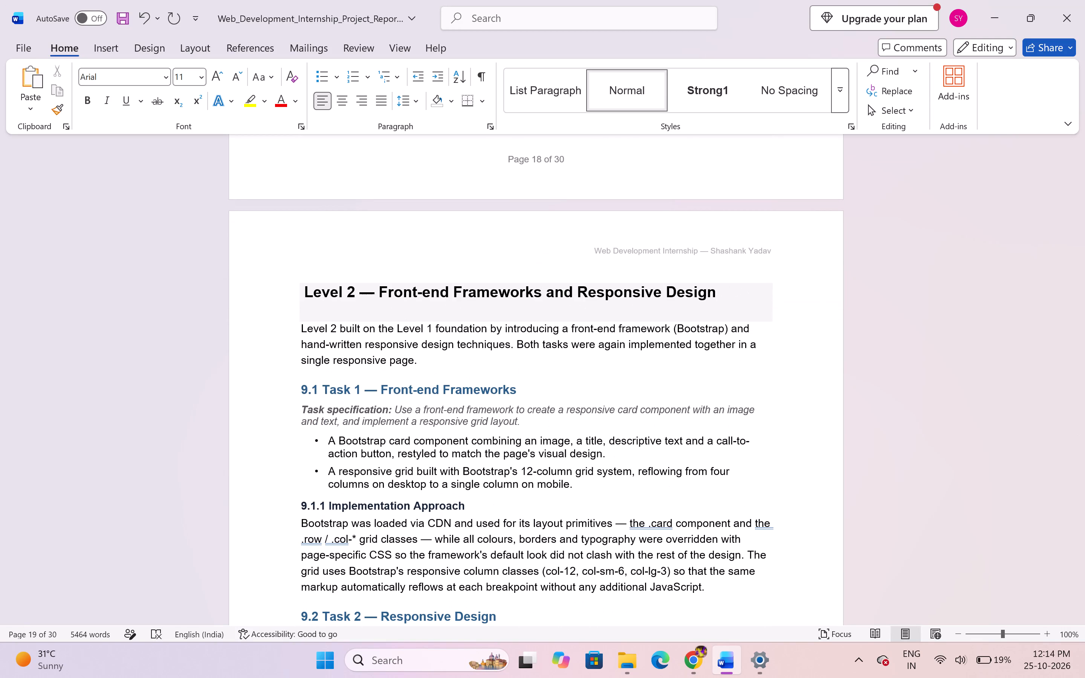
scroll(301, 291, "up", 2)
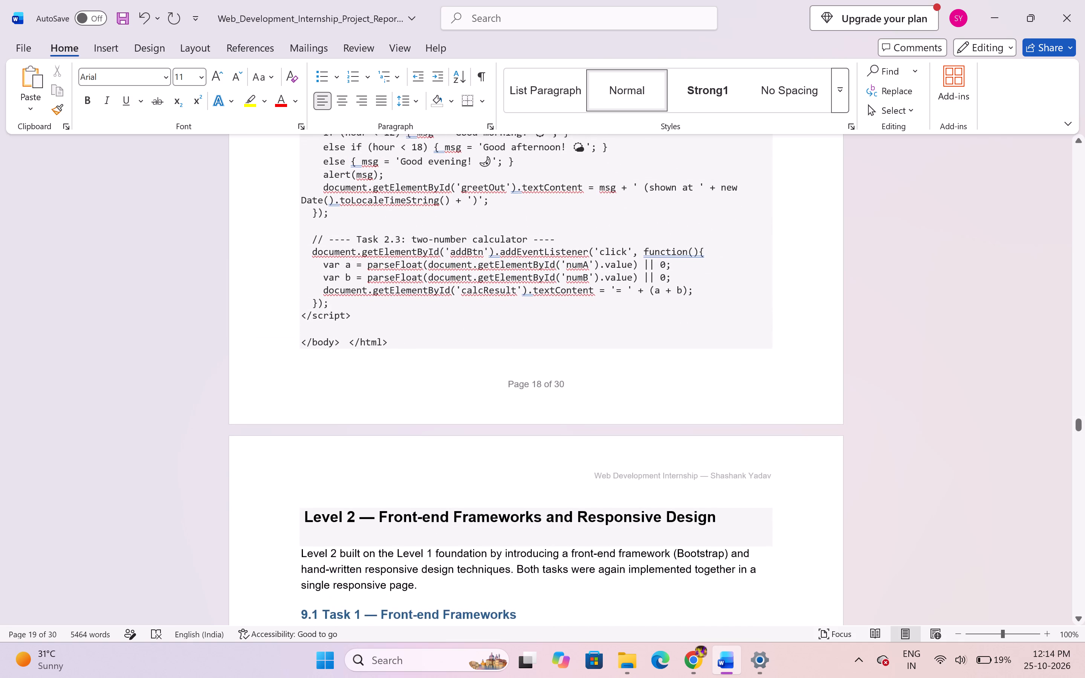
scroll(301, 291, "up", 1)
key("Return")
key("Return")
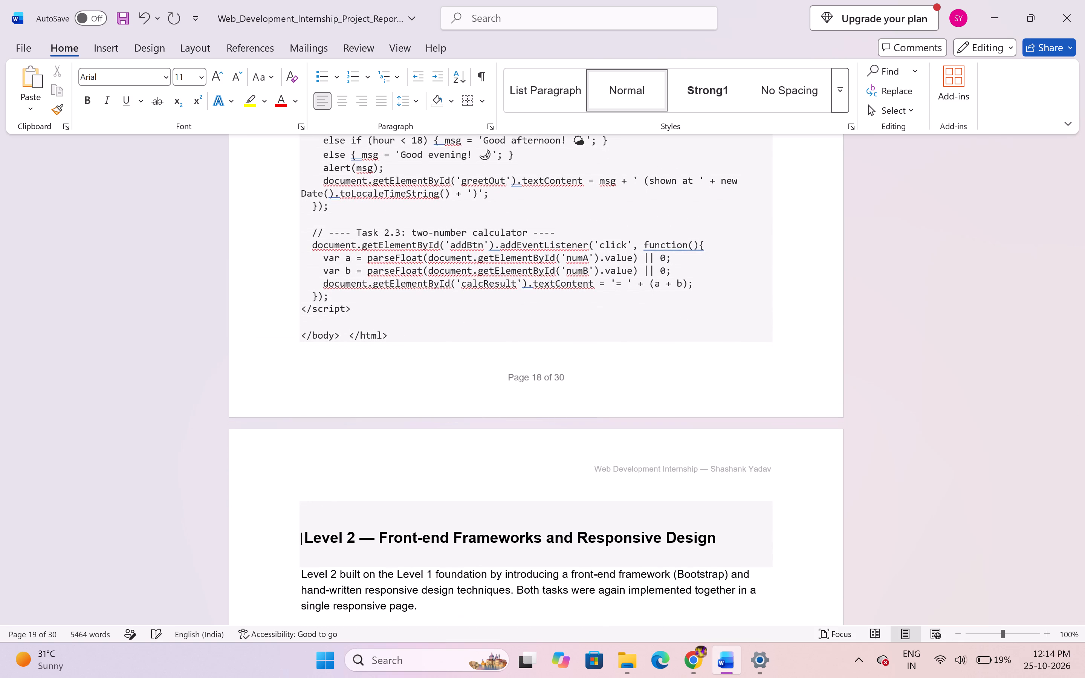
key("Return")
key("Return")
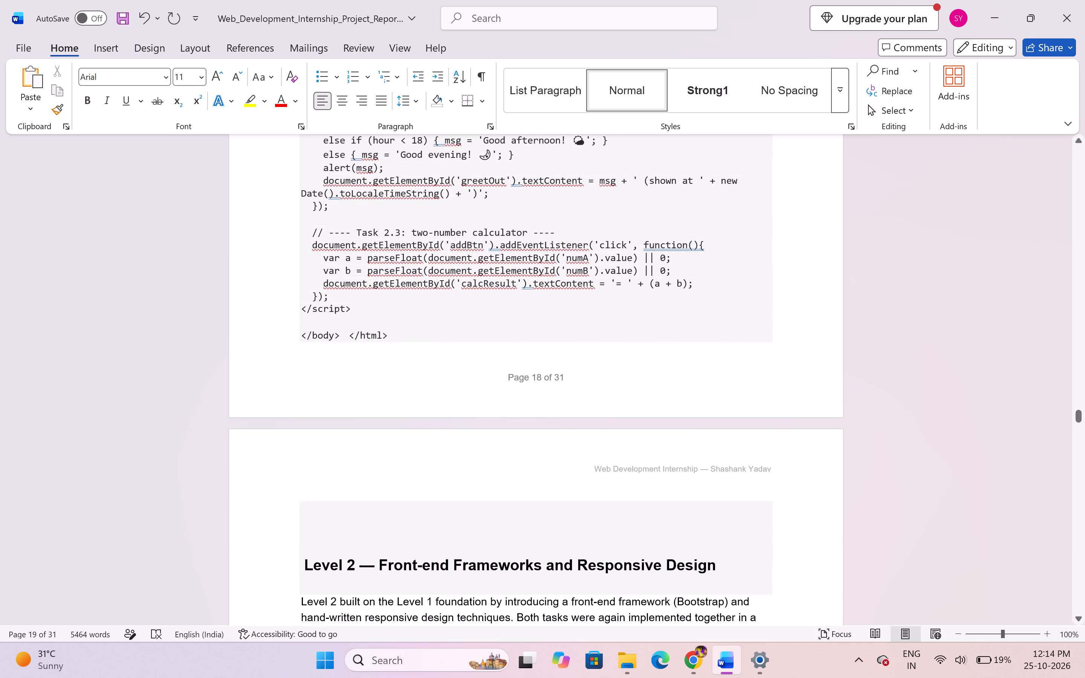
Copy the Level 2 title on page 19, then delete it together with the blank shaded lines above it.
left_click_drag(724, 562, 412, 578)
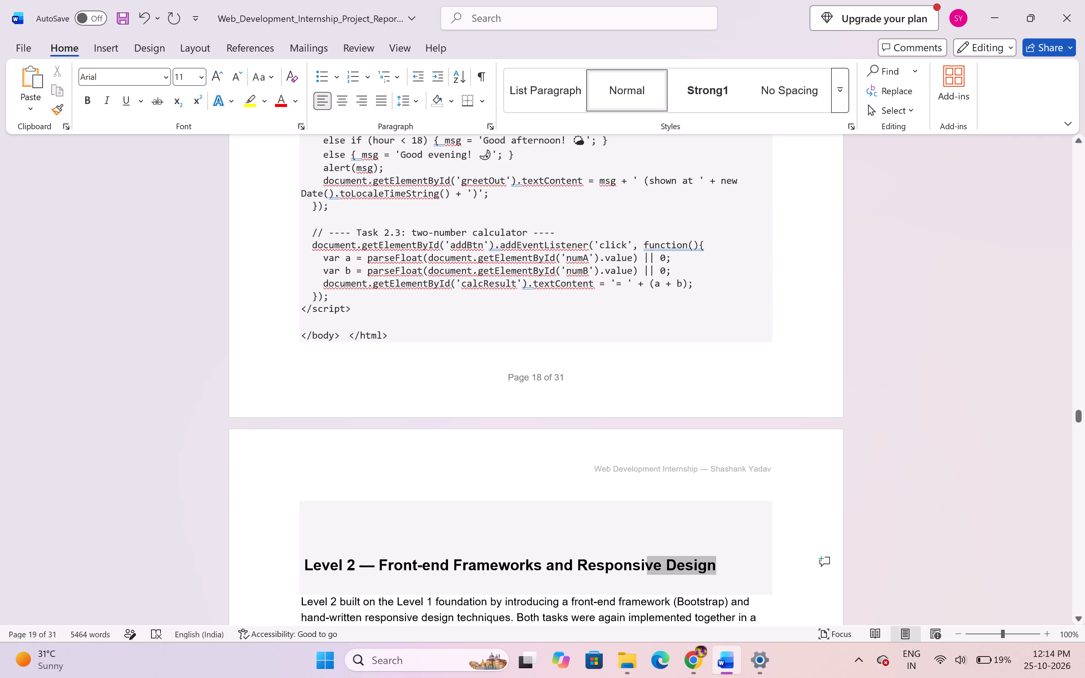
left_click_drag(412, 578, 303, 564)
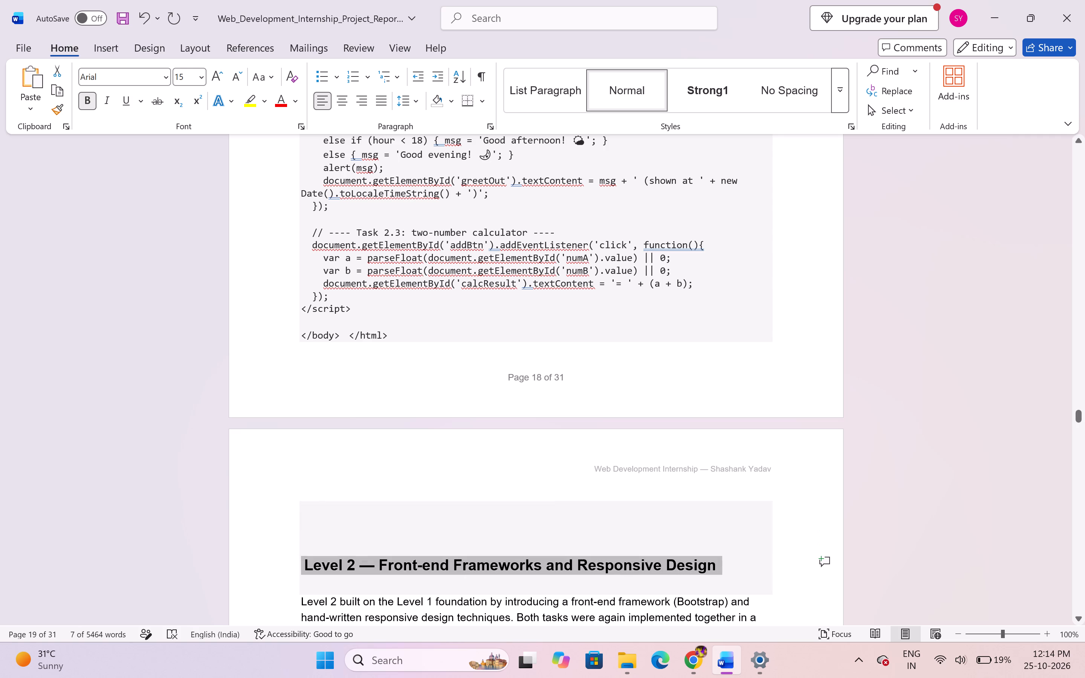
key("ctrl+c")
key("BackSpace")
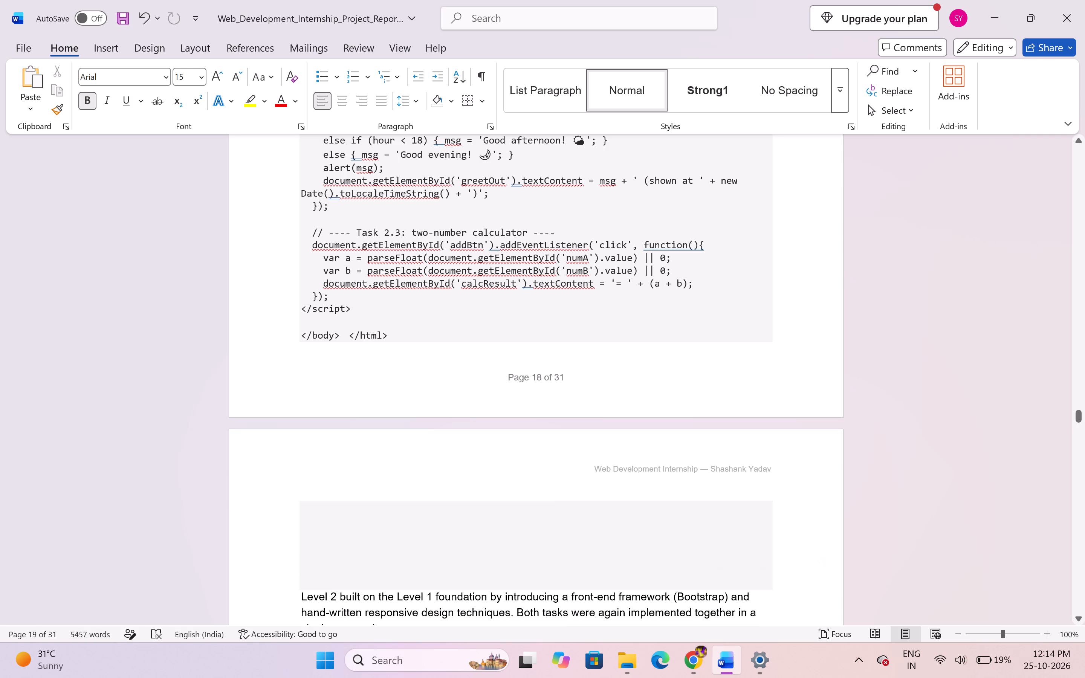
key("BackSpace")
key("BackSpace")
key("BackSpace")
key("BackSpace")
key("BackSpace")
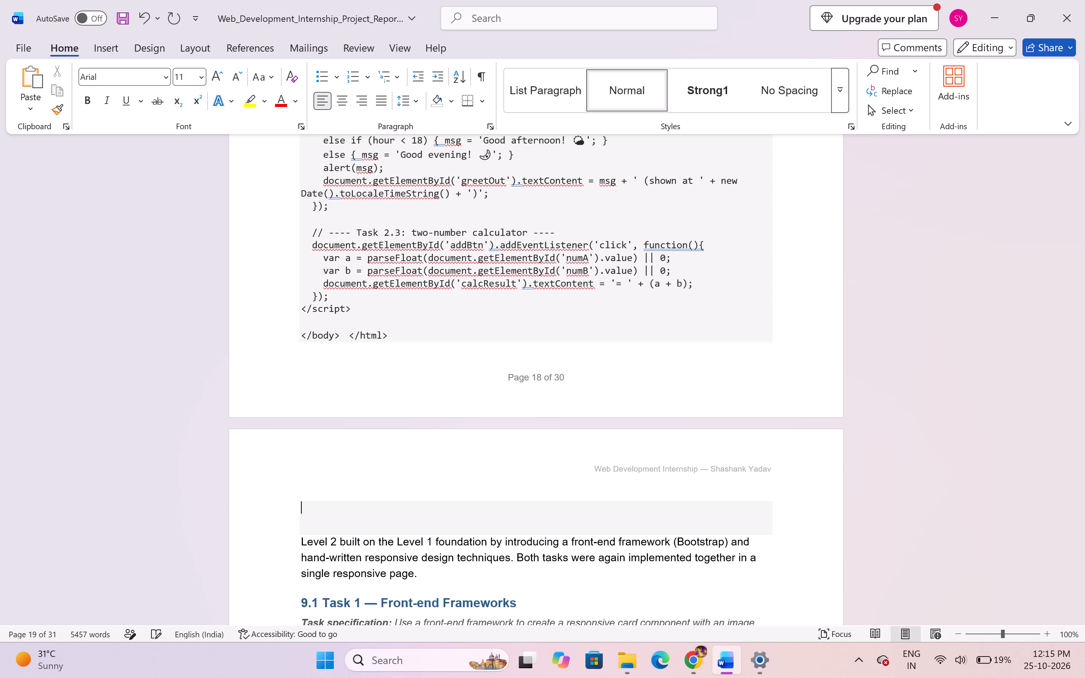
key("BackSpace")
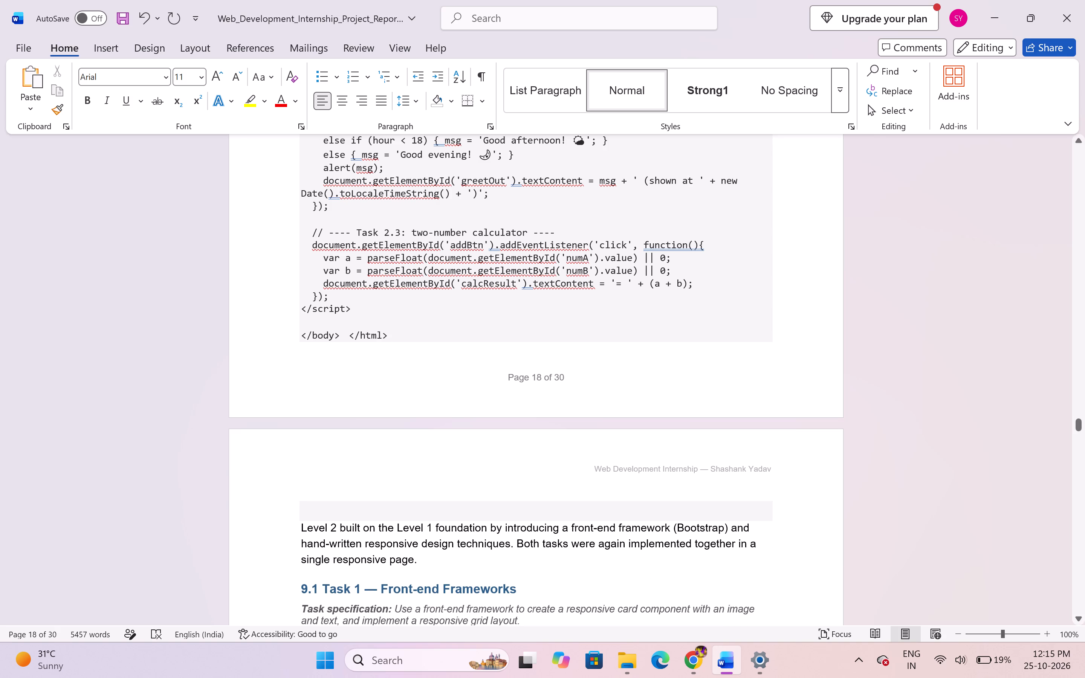
Delete the remaining empty shaded line above the Level 2 introductory paragraph on page 19.
left_click(314, 513)
left_click_drag(314, 513, 333, 512)
left_click_drag(333, 512, 345, 511)
left_click_drag(302, 503, 331, 508)
left_click_drag(331, 508, 375, 509)
key("Delete")
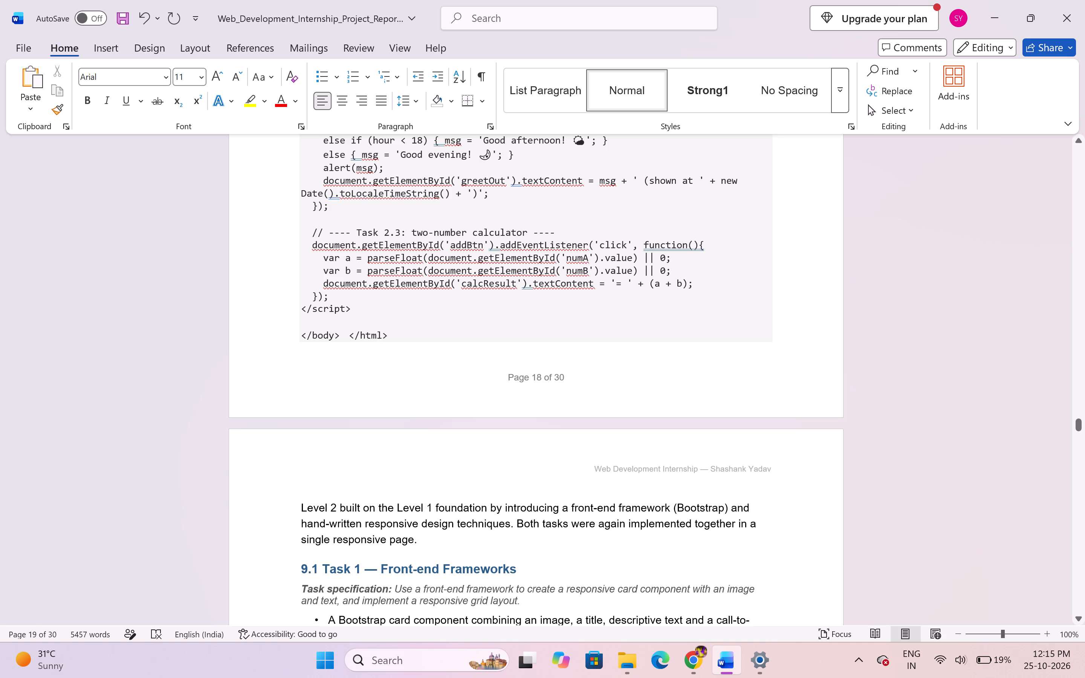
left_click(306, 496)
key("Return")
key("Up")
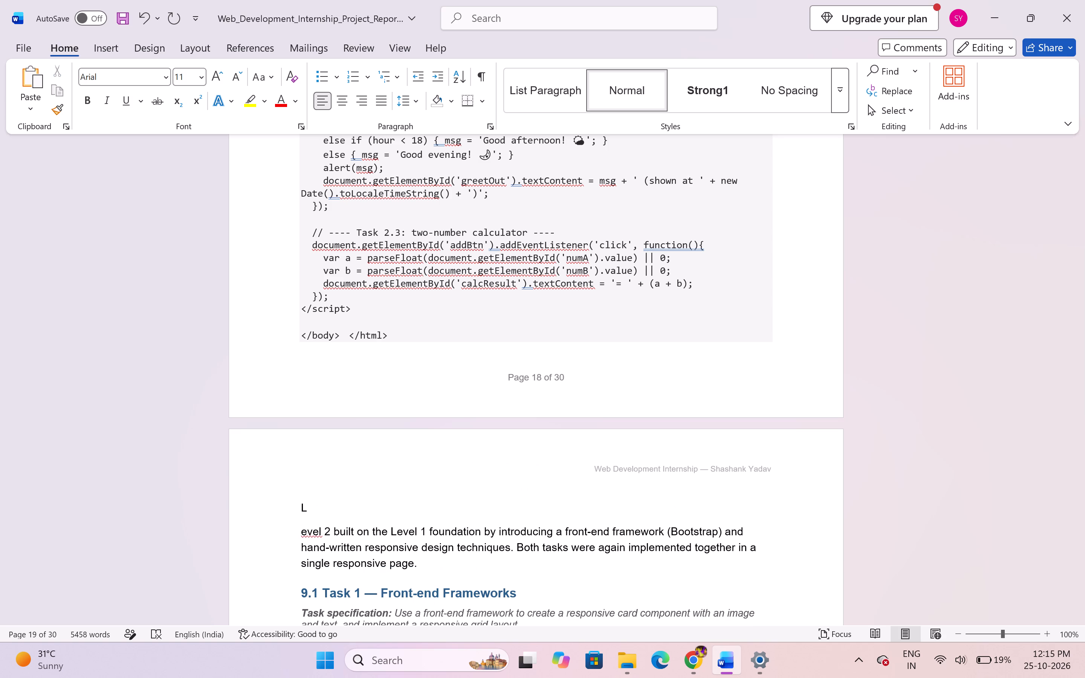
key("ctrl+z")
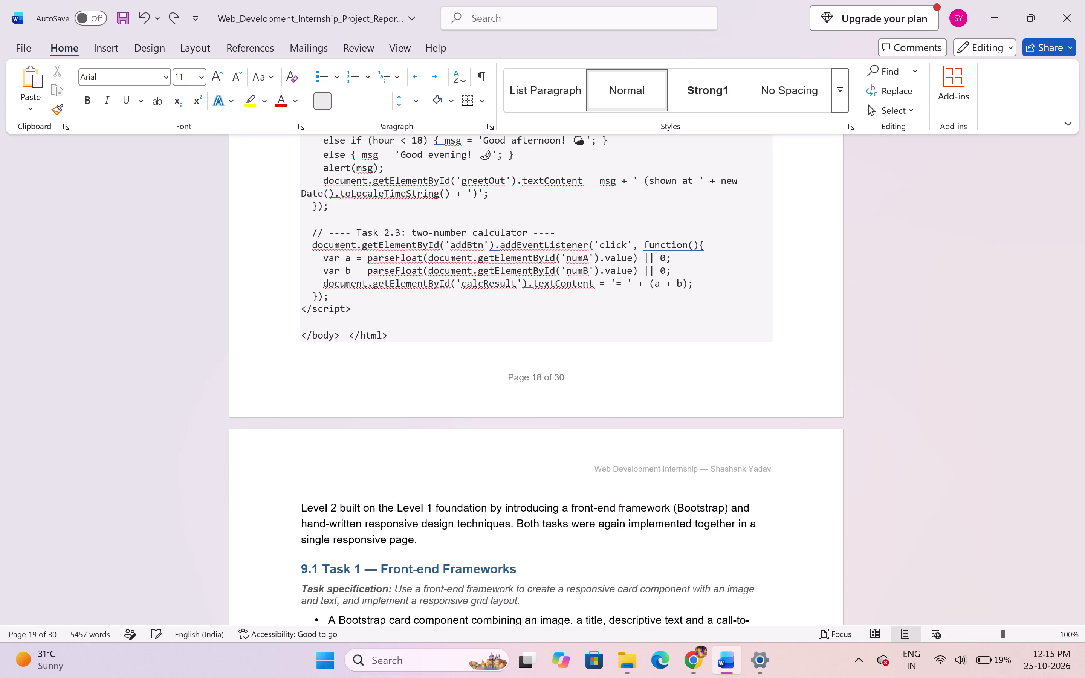
Insert an empty line above the Level 2 introductory paragraph and paste the copied Level 2 title there.
key("Left")
key("Return")
key("Up")
key("Up")
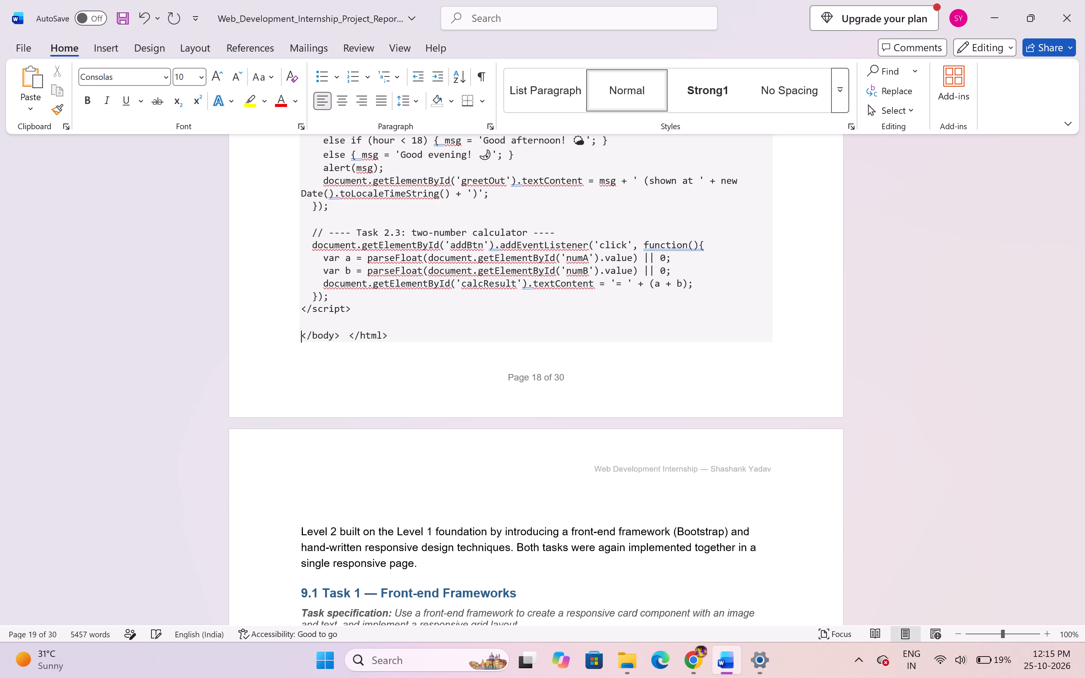
key("Down")
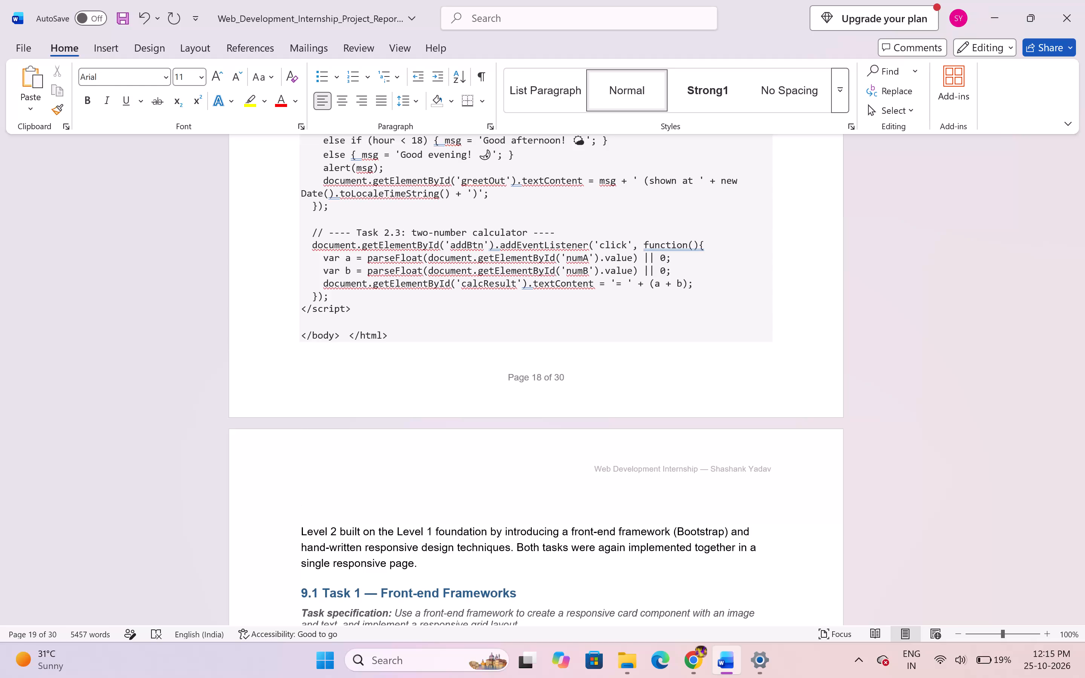
key("ctrl+v")
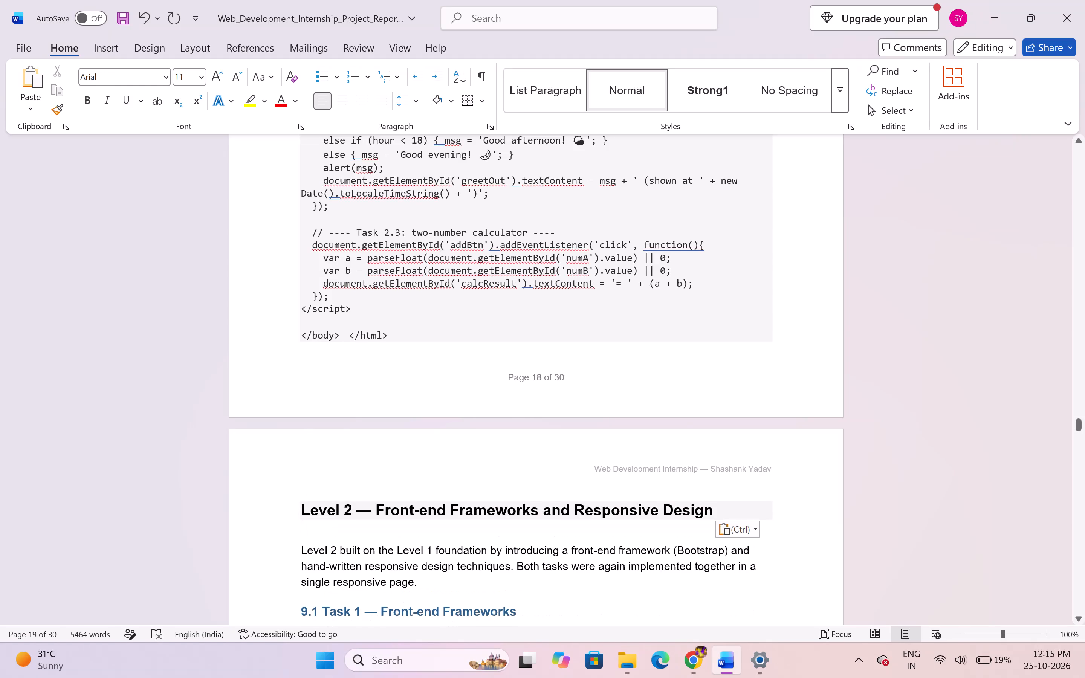
Review the spacing around the Level 2 title and the page layout through to the end of the report.
scroll(488, 518, "down", 2)
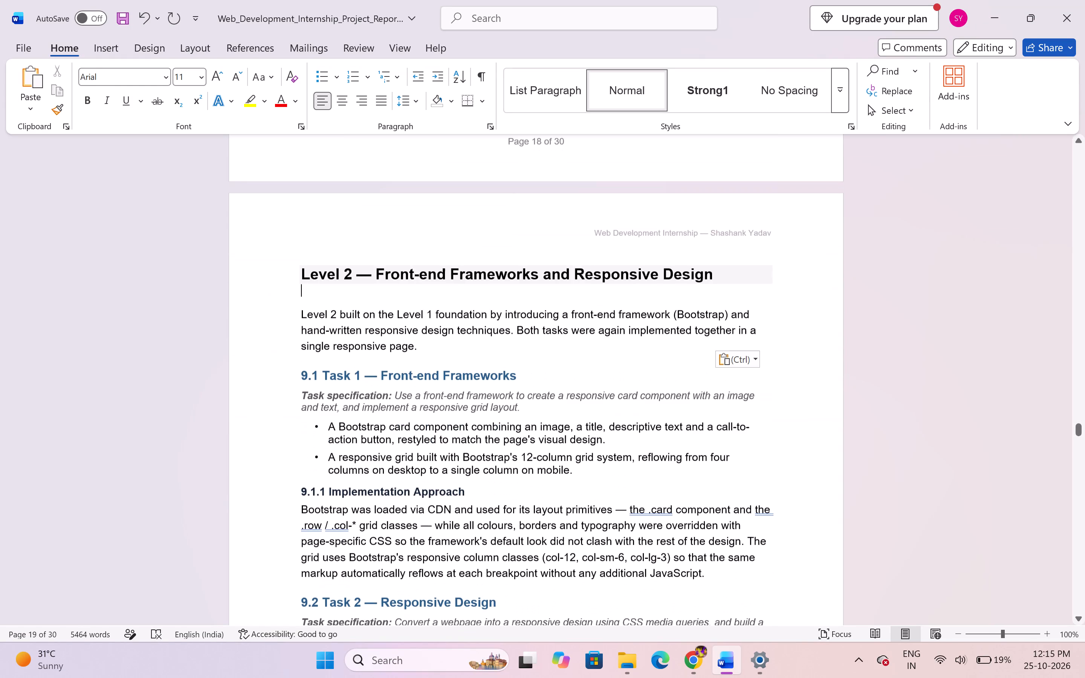
scroll(488, 518, "up", 1)
scroll(488, 518, "down", 1)
scroll(488, 518, "up", 1)
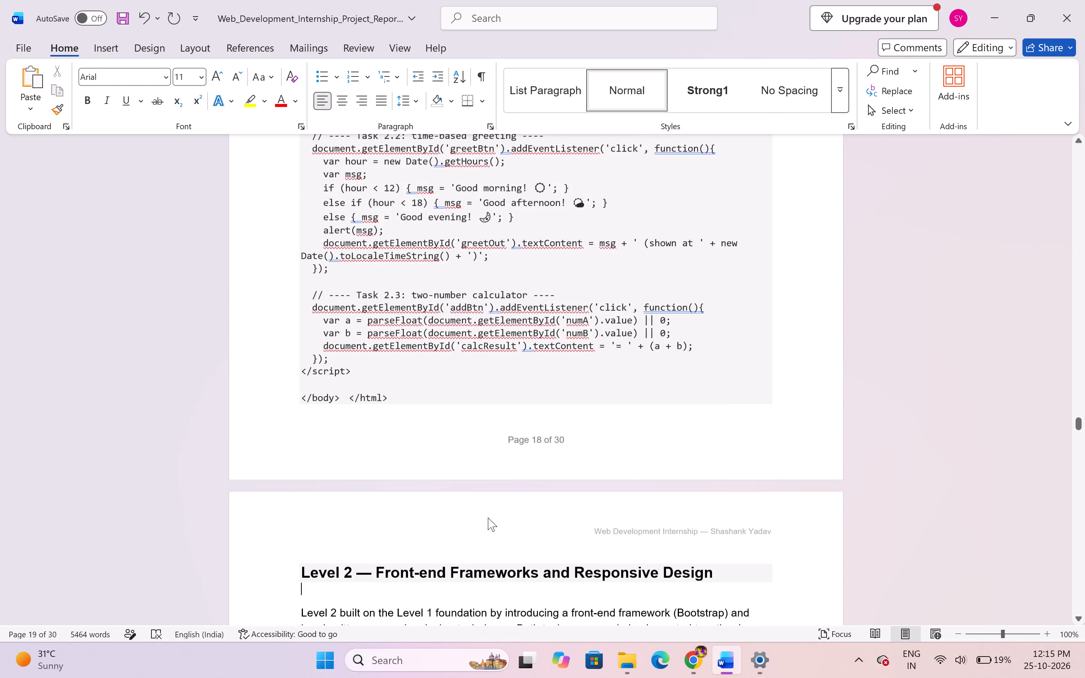
scroll(488, 518, "up", 1)
scroll(488, 518, "down", 12)
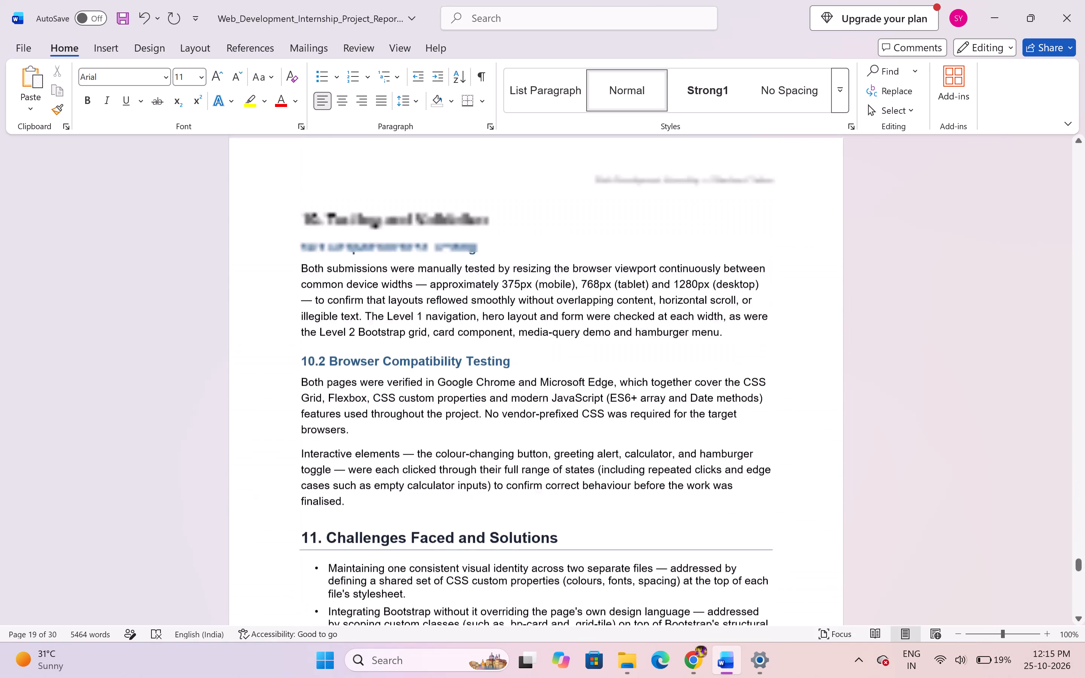
scroll(488, 518, "down", 8)
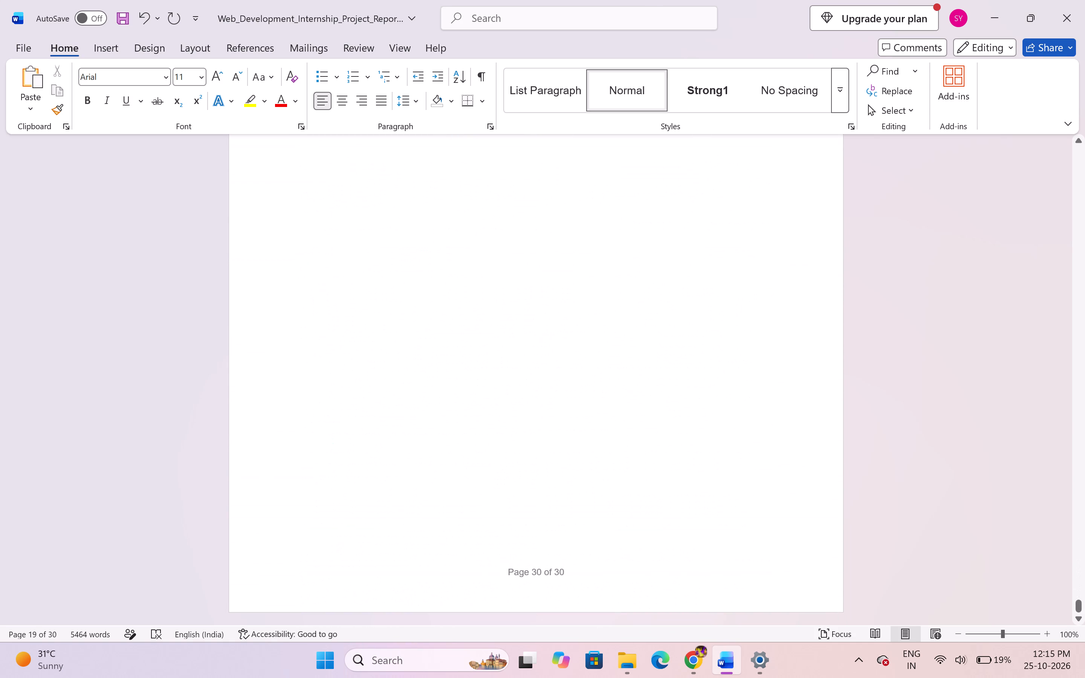
Insert a blank line above the "16. References" heading on page 29.
left_click_drag(1080, 611, 1080, 606)
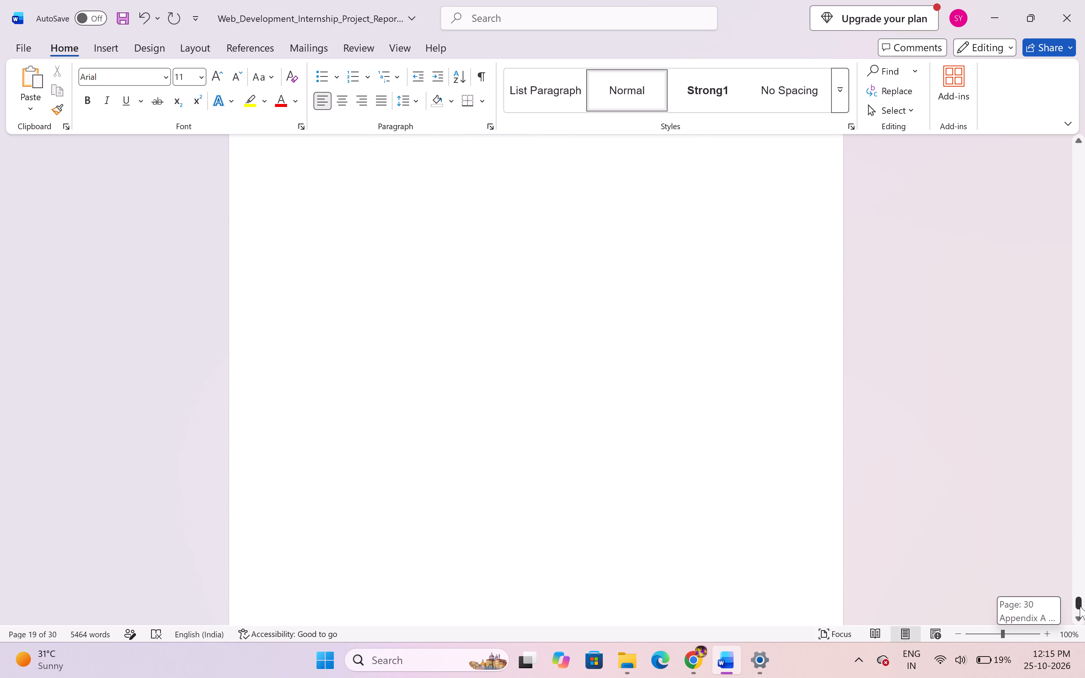
left_click_drag(1080, 606, 1081, 596)
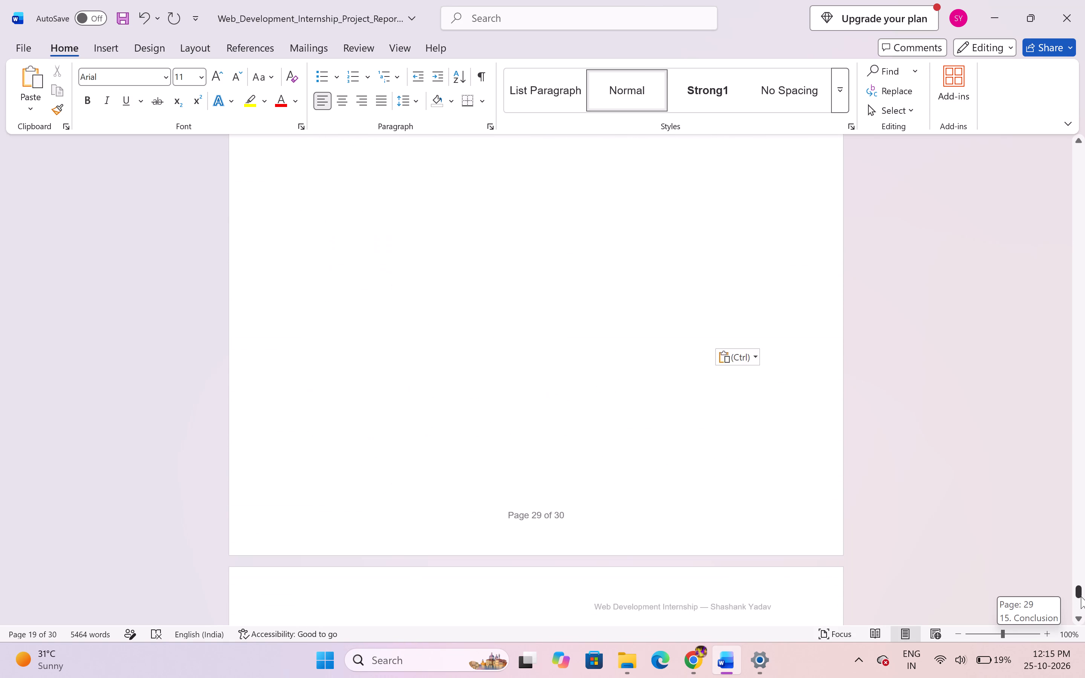
left_click_drag(1081, 596, 1082, 585)
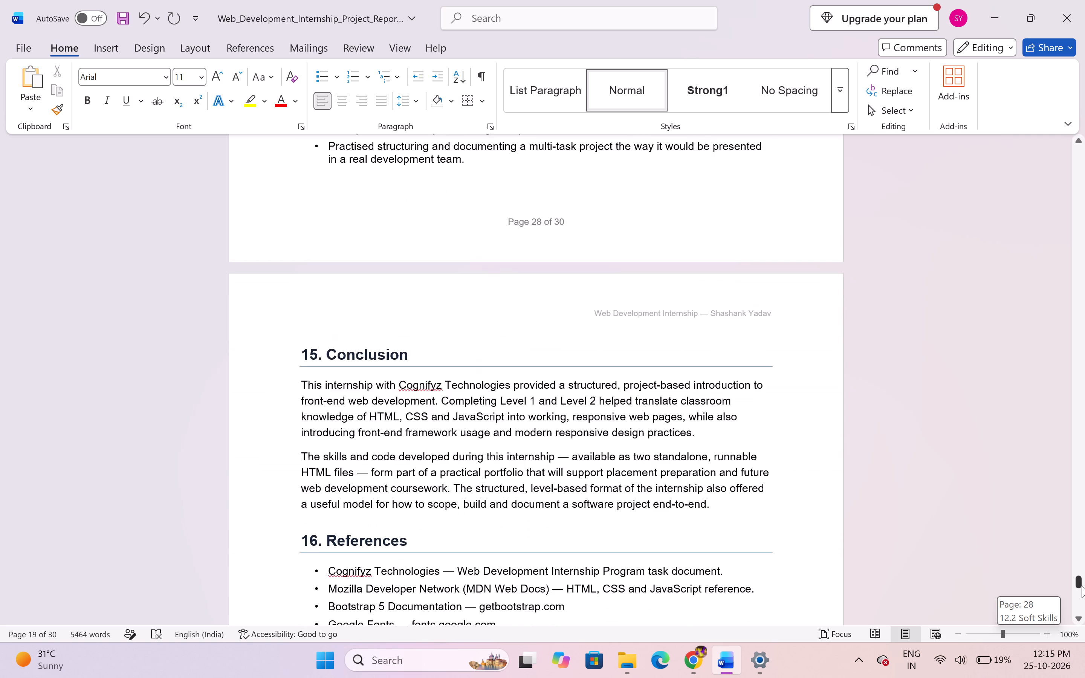
left_click_drag(1082, 585, 1082, 587)
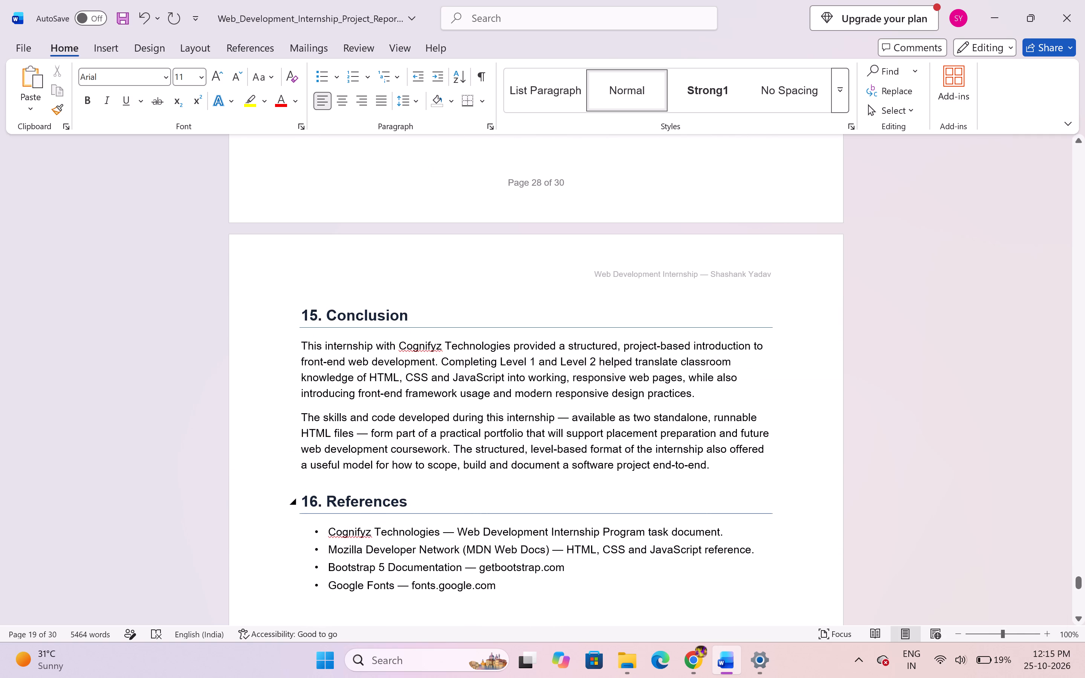
left_click(299, 487)
key("Return")
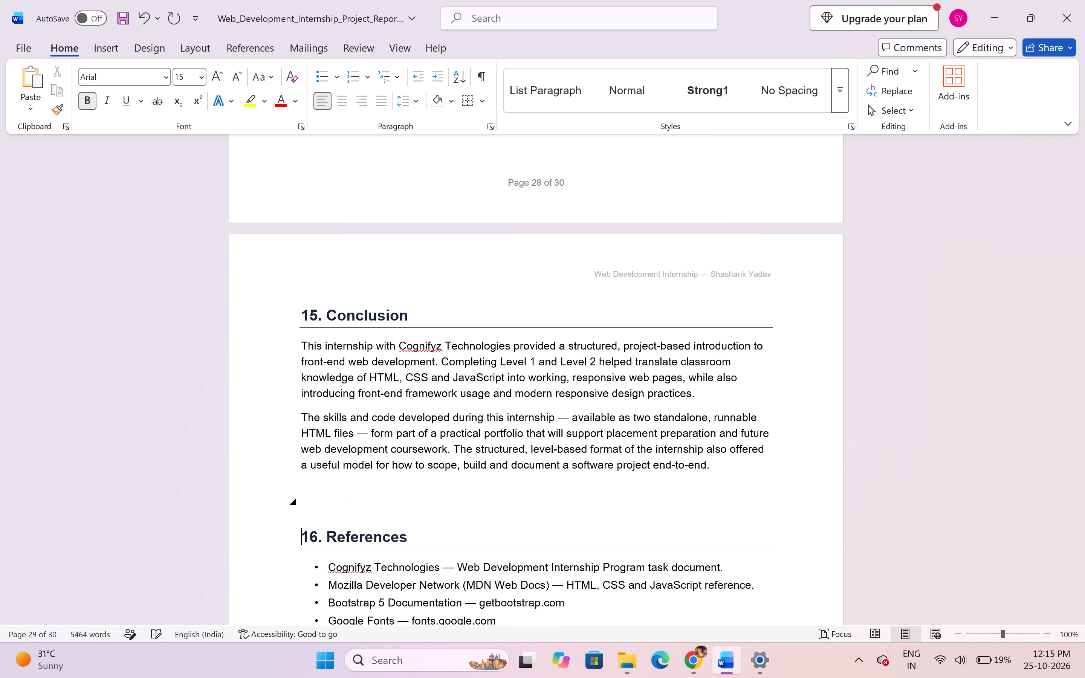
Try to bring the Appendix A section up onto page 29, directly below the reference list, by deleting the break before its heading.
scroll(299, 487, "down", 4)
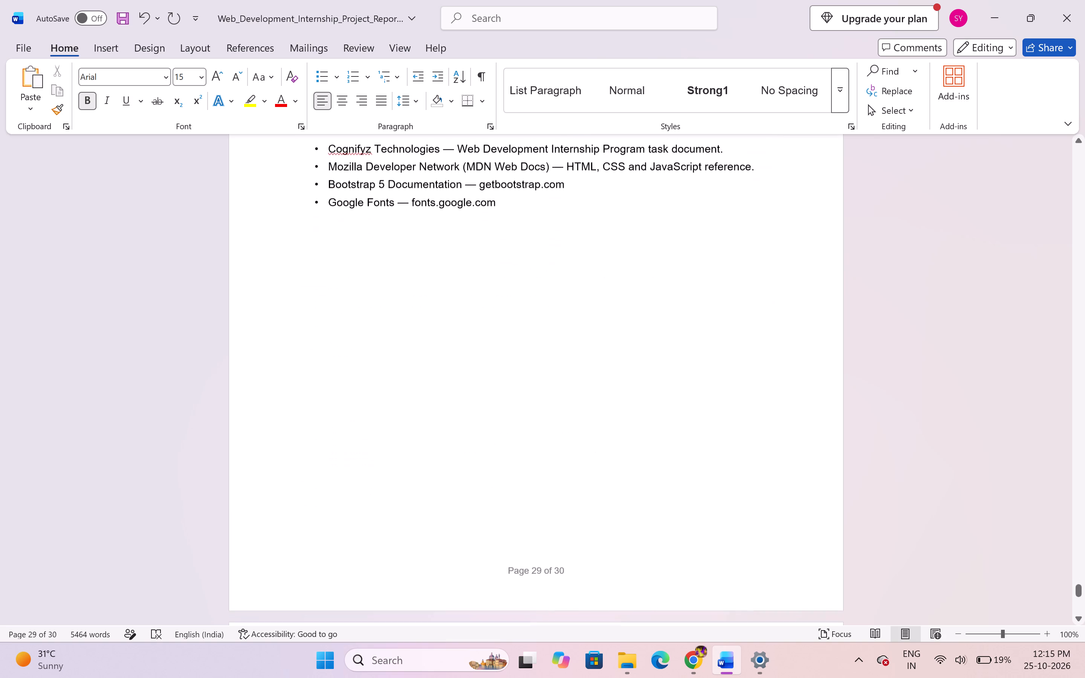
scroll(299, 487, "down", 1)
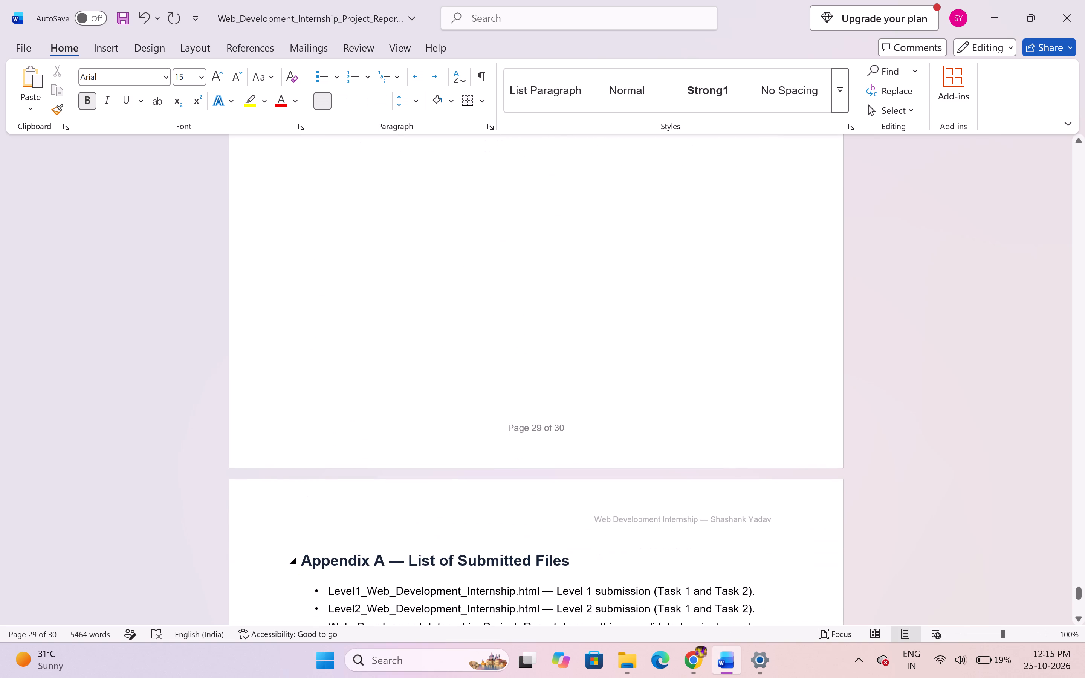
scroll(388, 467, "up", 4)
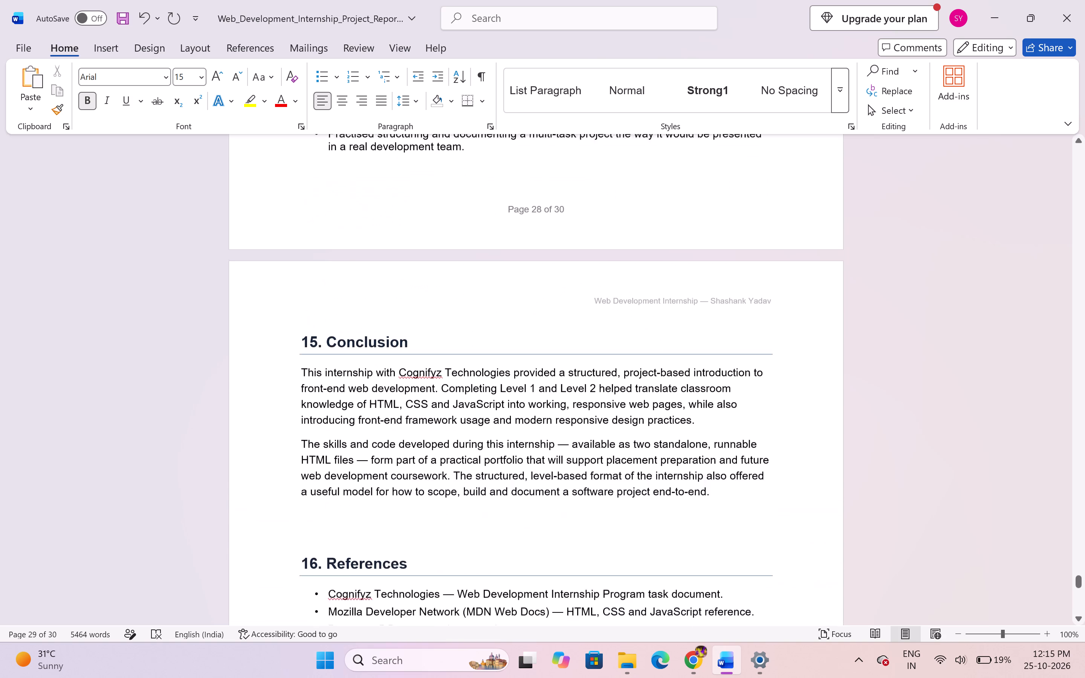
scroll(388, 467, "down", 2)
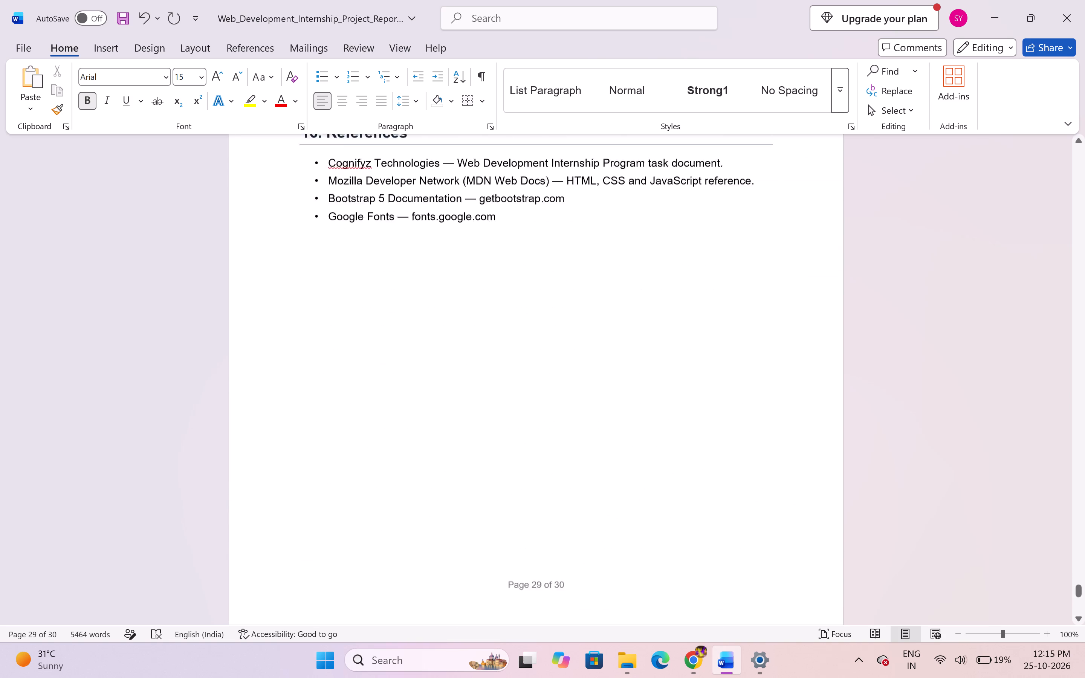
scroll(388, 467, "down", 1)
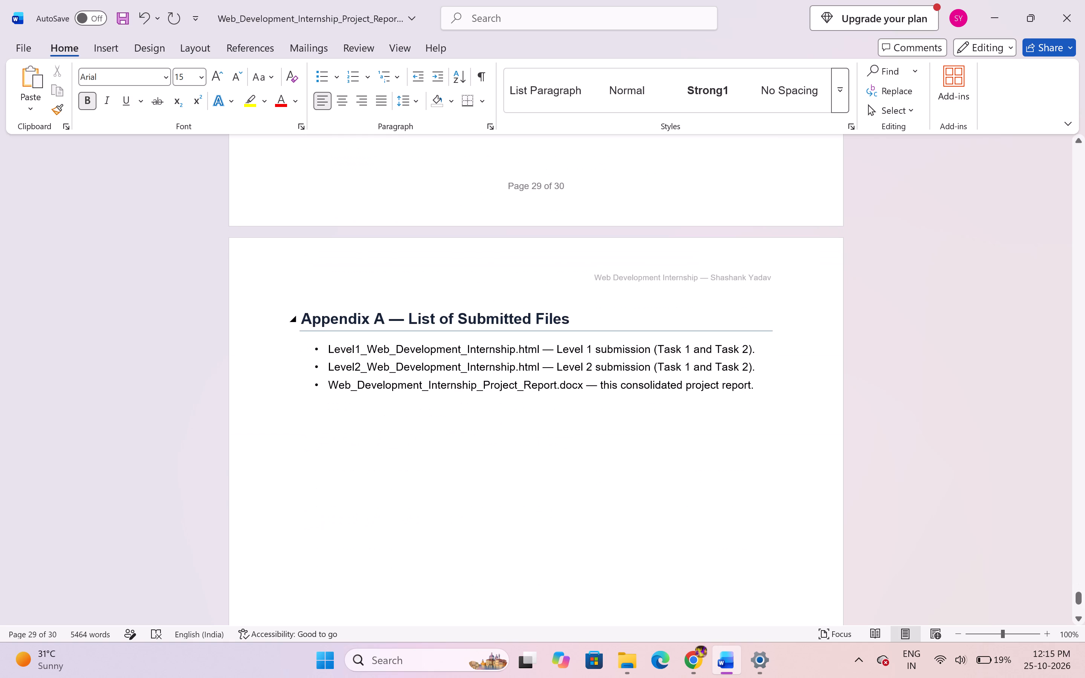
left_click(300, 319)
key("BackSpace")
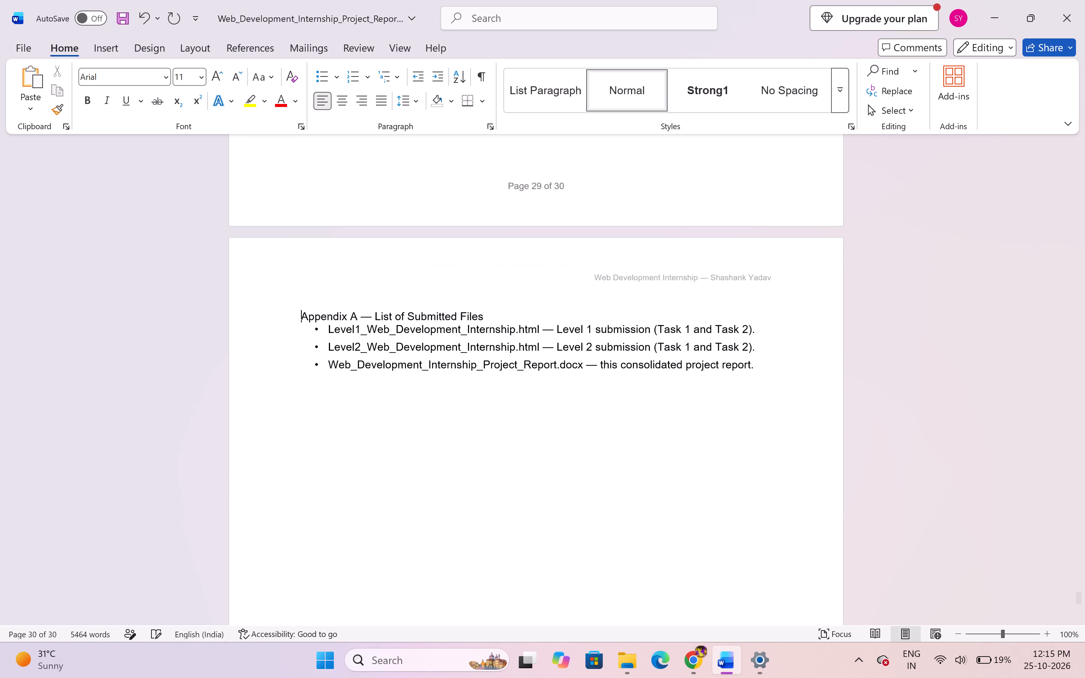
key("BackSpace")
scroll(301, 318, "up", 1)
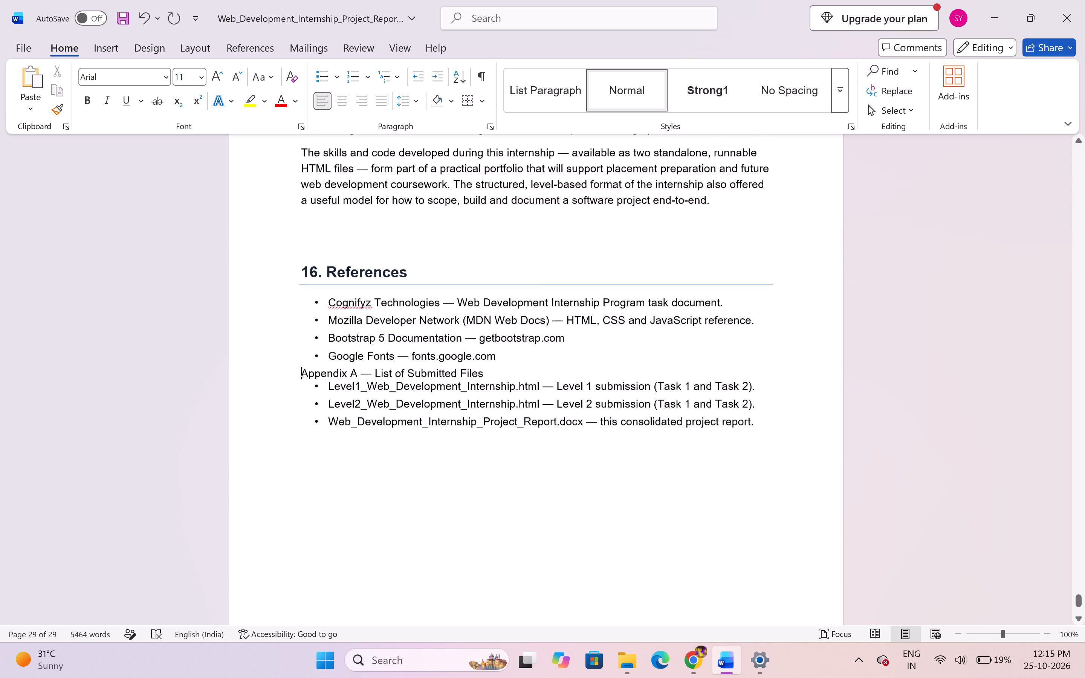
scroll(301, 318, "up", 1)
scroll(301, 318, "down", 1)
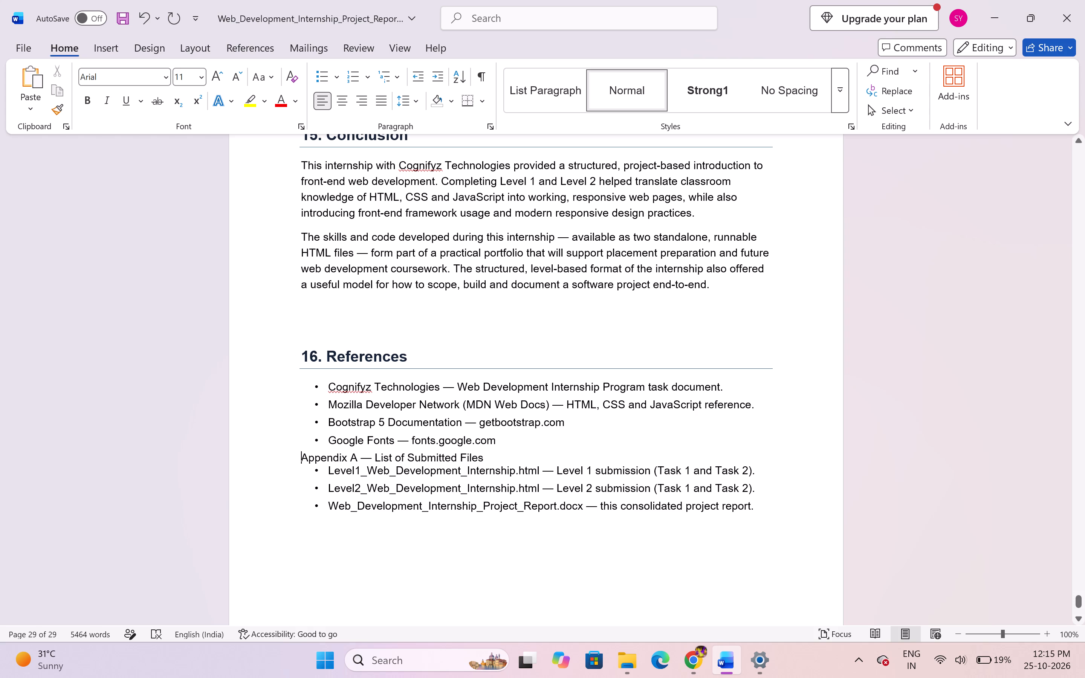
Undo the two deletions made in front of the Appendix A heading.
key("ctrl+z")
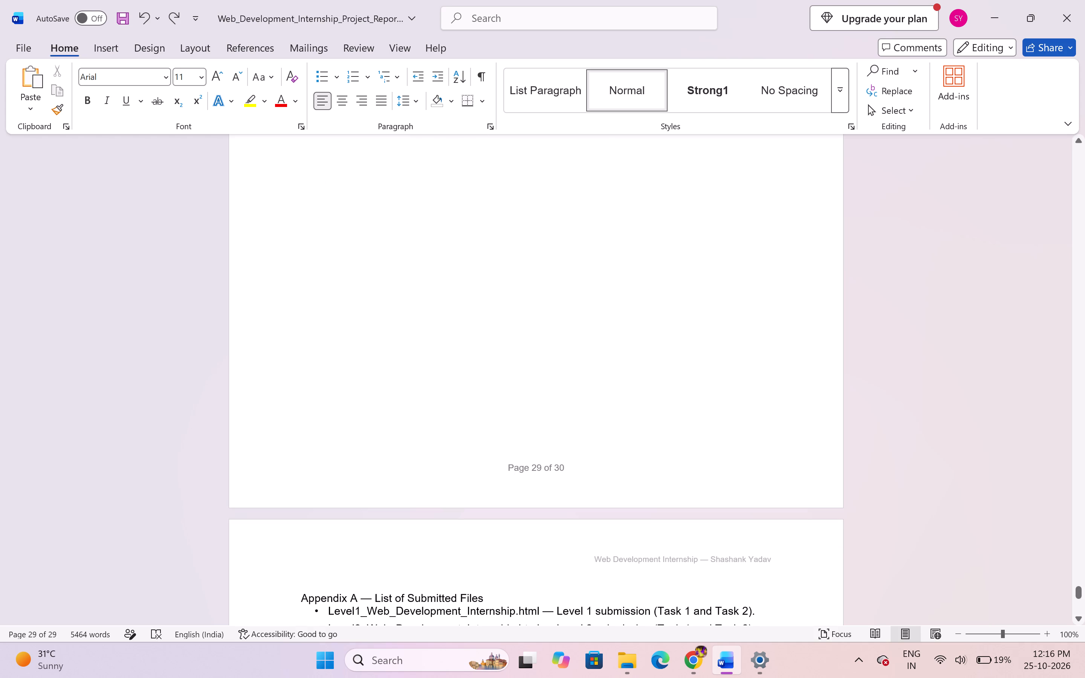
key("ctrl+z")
Review the report's page layout from Appendix A back through to the cover page.
scroll(345, 430, "down", 1)
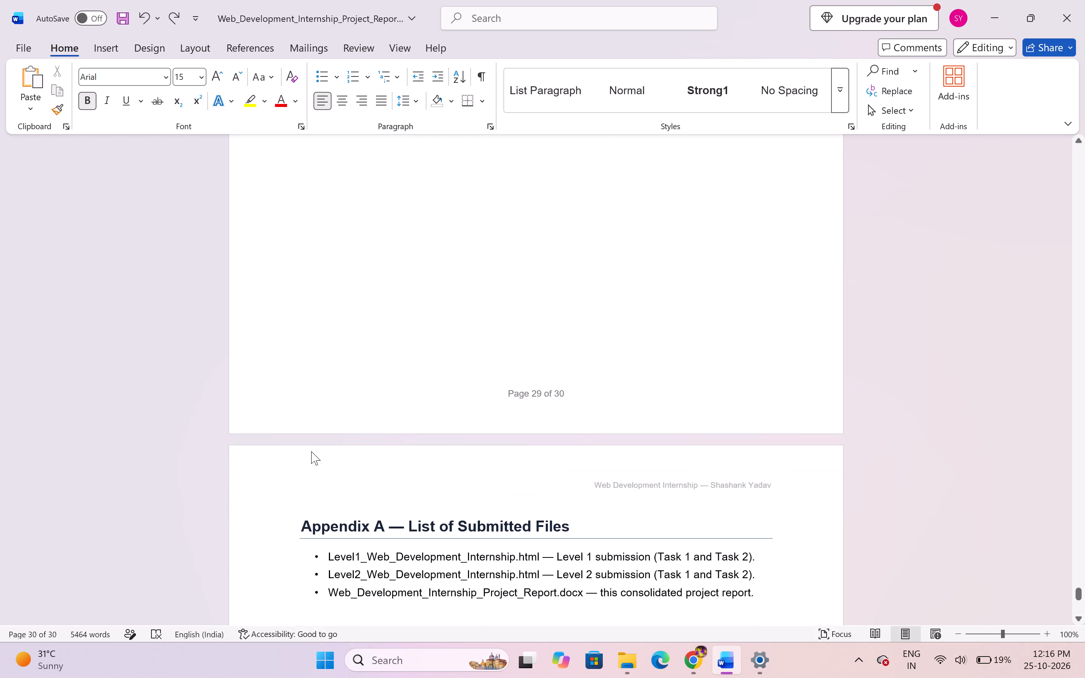
scroll(466, 437, "down", 1)
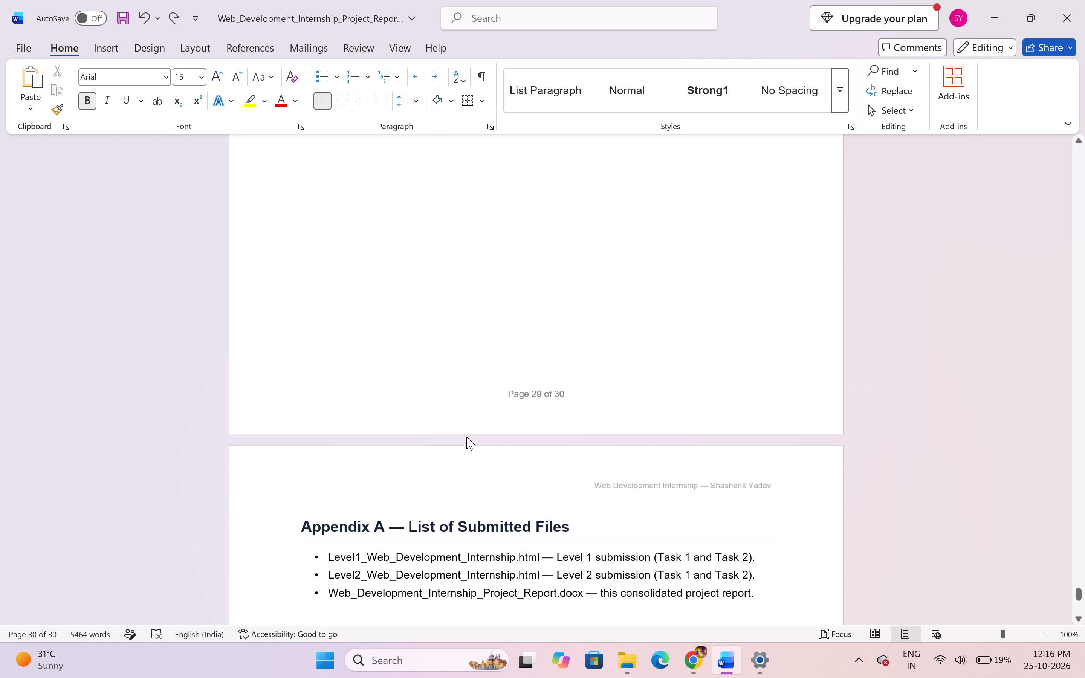
scroll(466, 437, "down", 1)
scroll(466, 437, "up", 1)
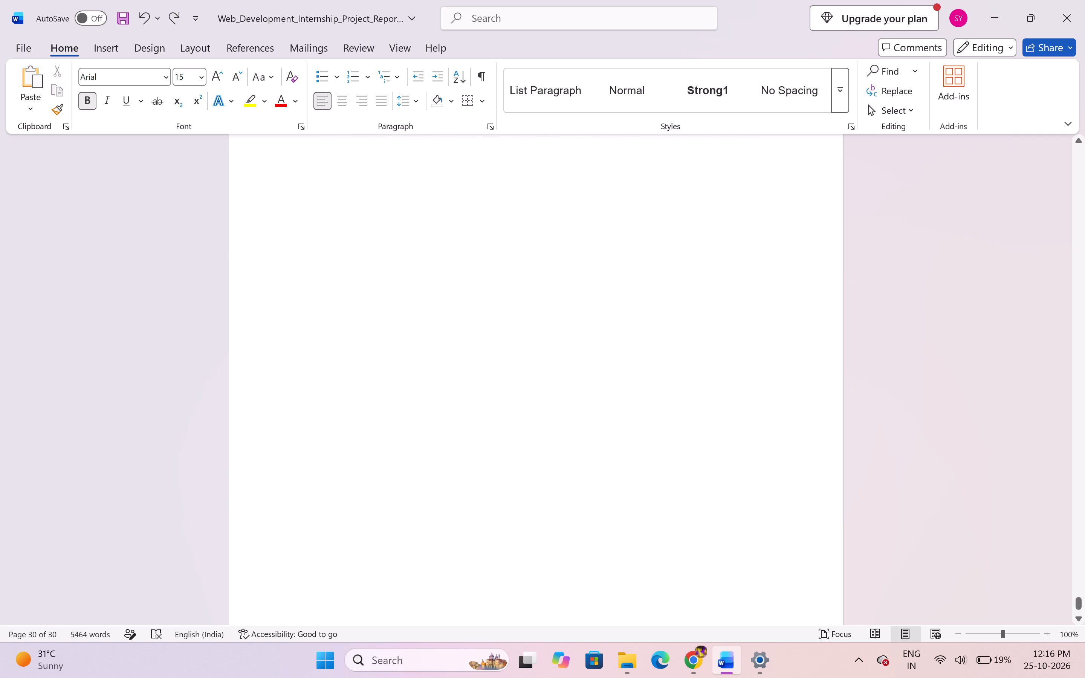
scroll(466, 437, "up", 5)
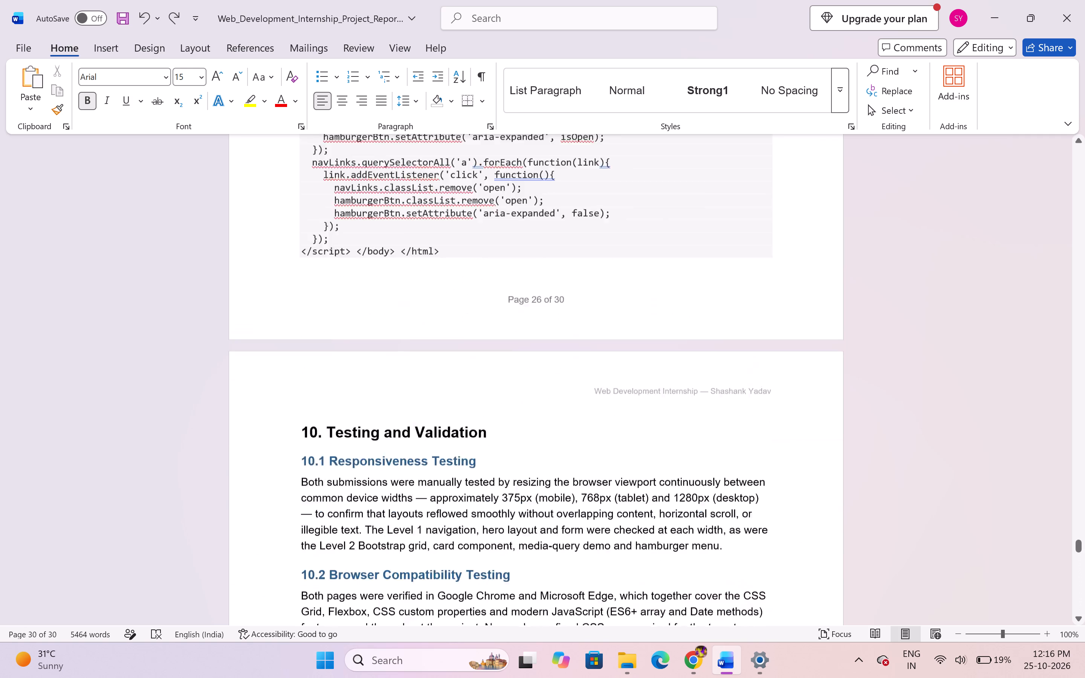
scroll(466, 437, "up", 4)
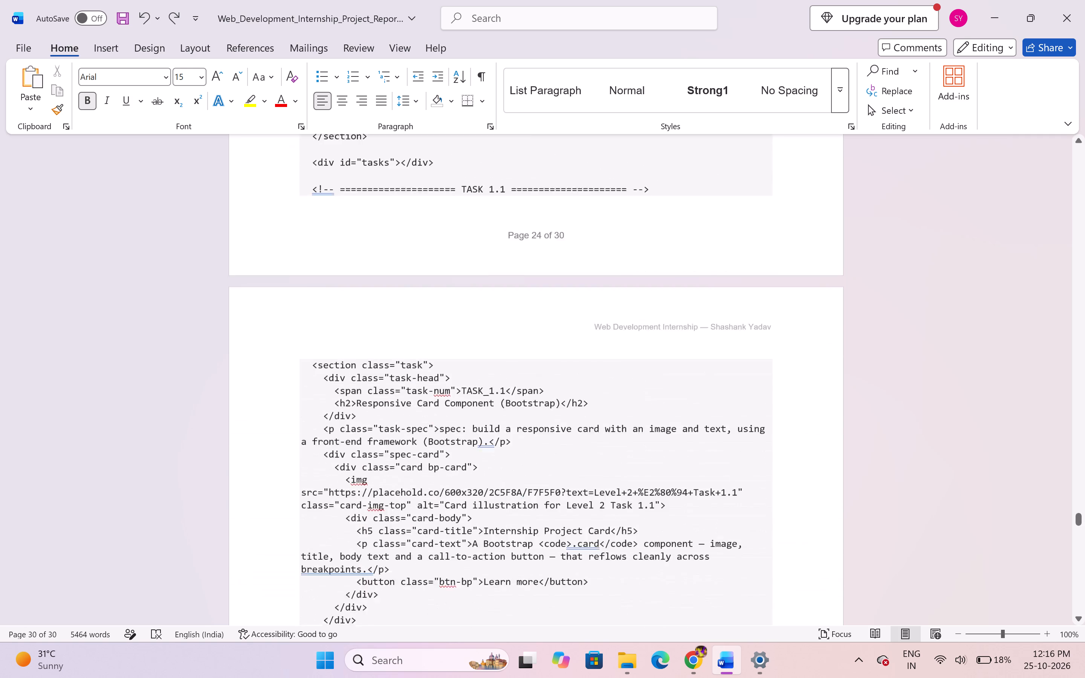
scroll(466, 437, "up", 4)
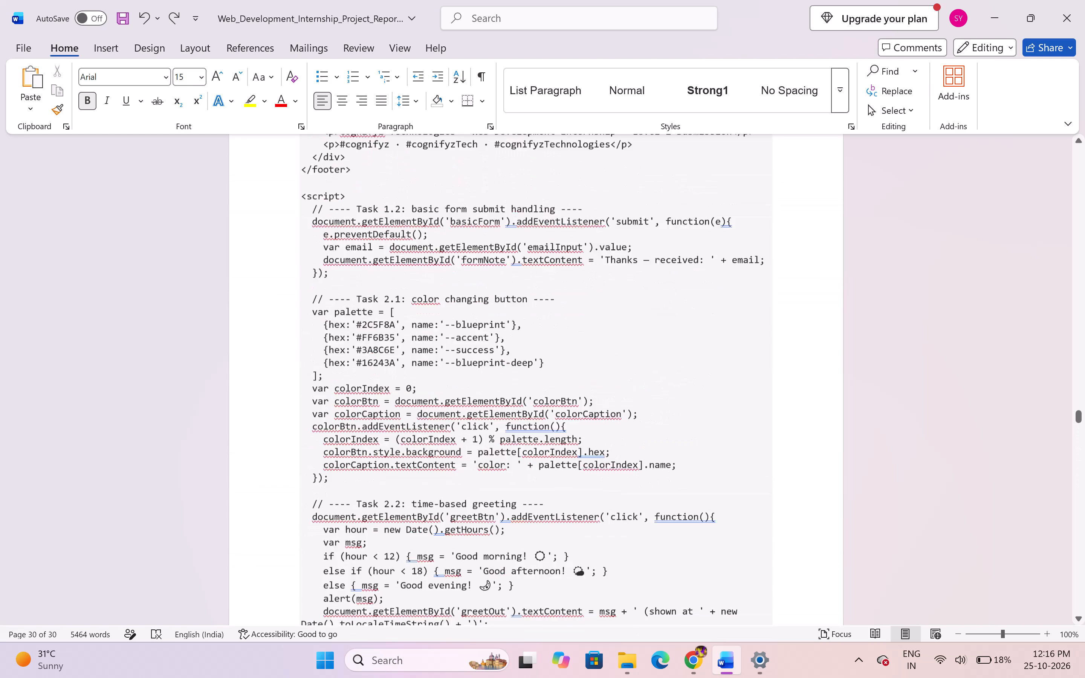
scroll(466, 437, "up", 5)
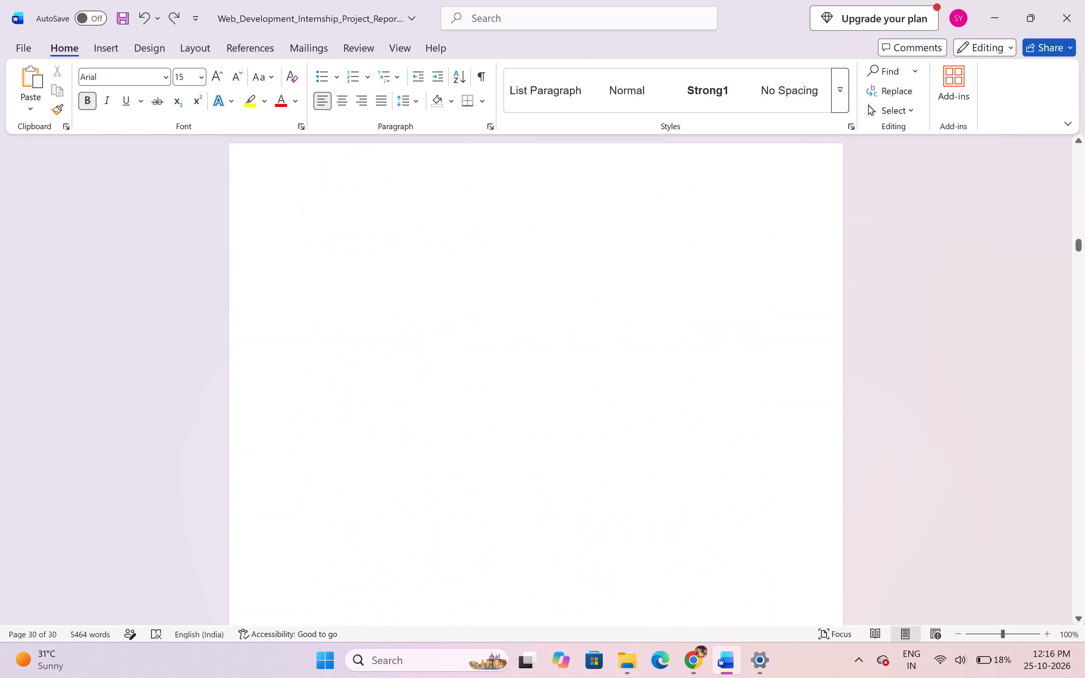
scroll(466, 437, "up", 4)
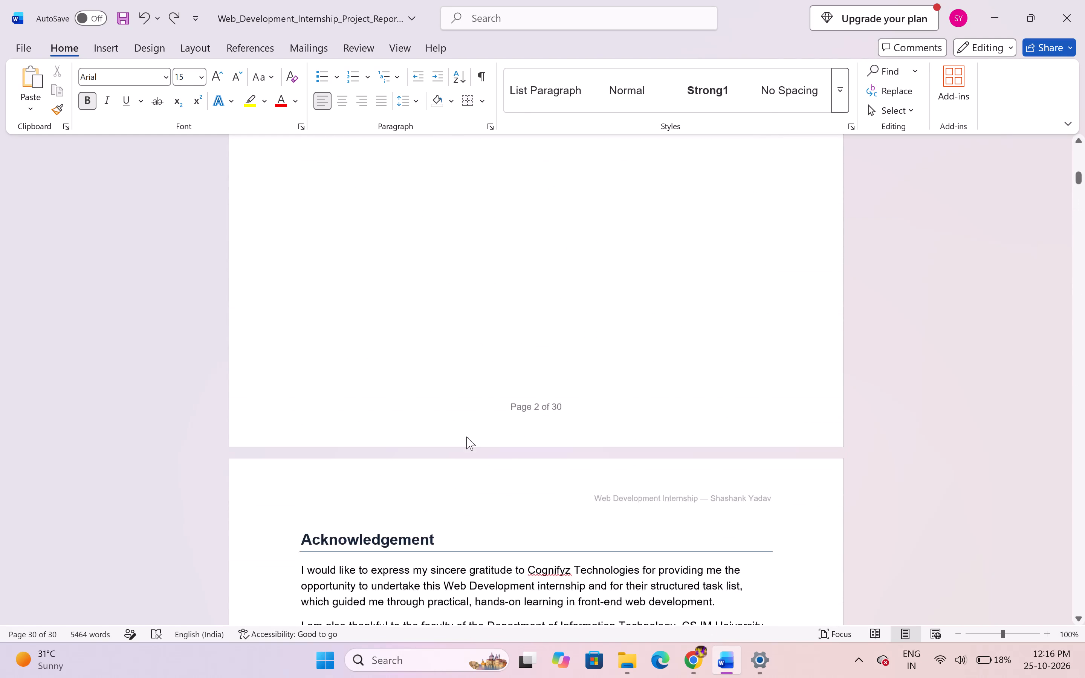
scroll(466, 437, "up", 5)
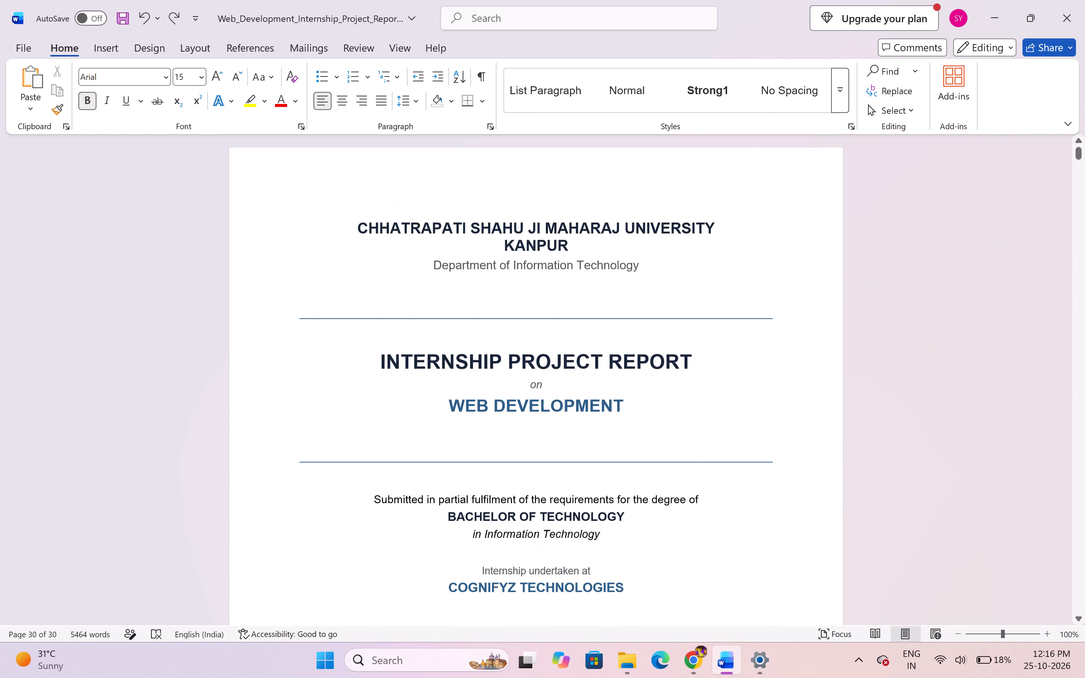
Save the internship project report.
key("ctrl+s")
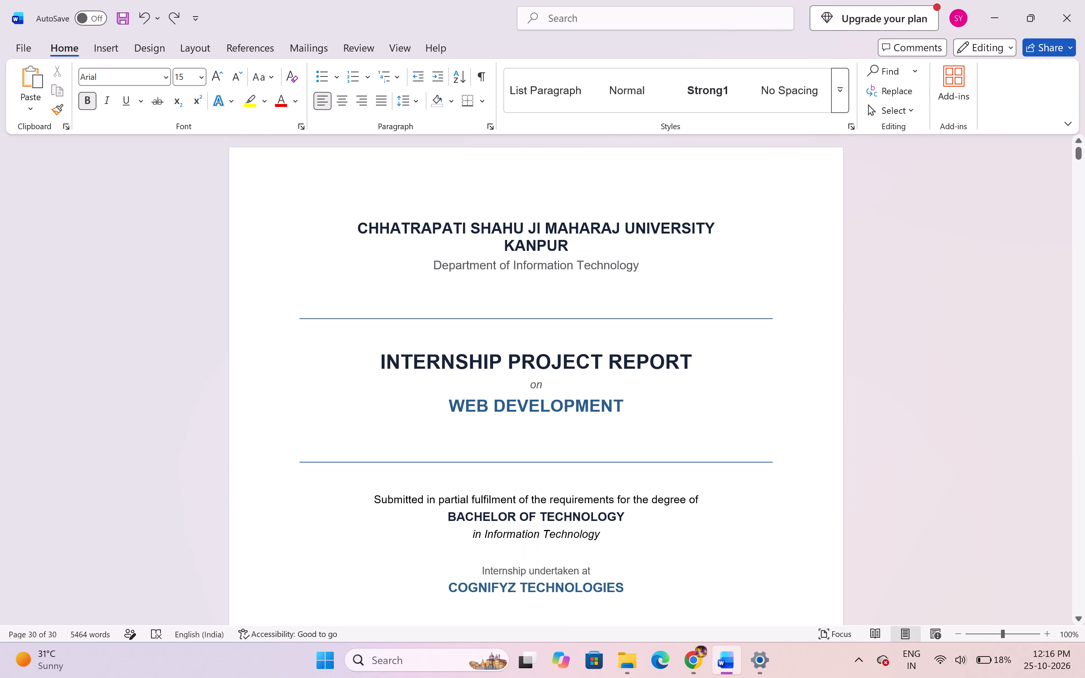
Close the saved internship project report.
scroll(779, 428, "down", 4)
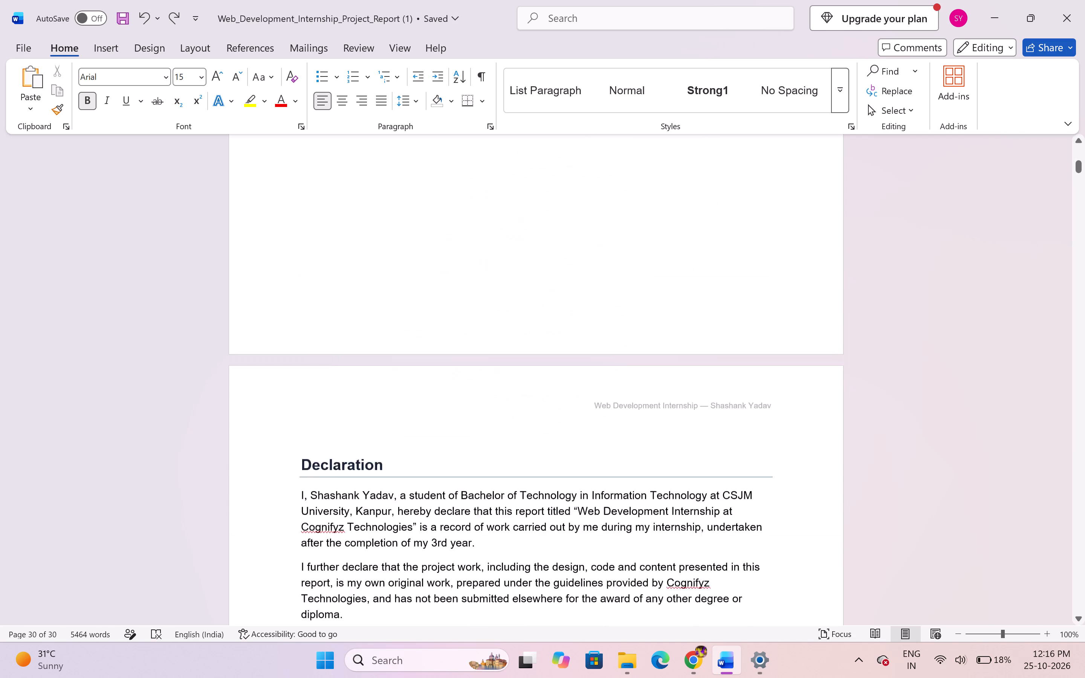
scroll(779, 428, "down", 6)
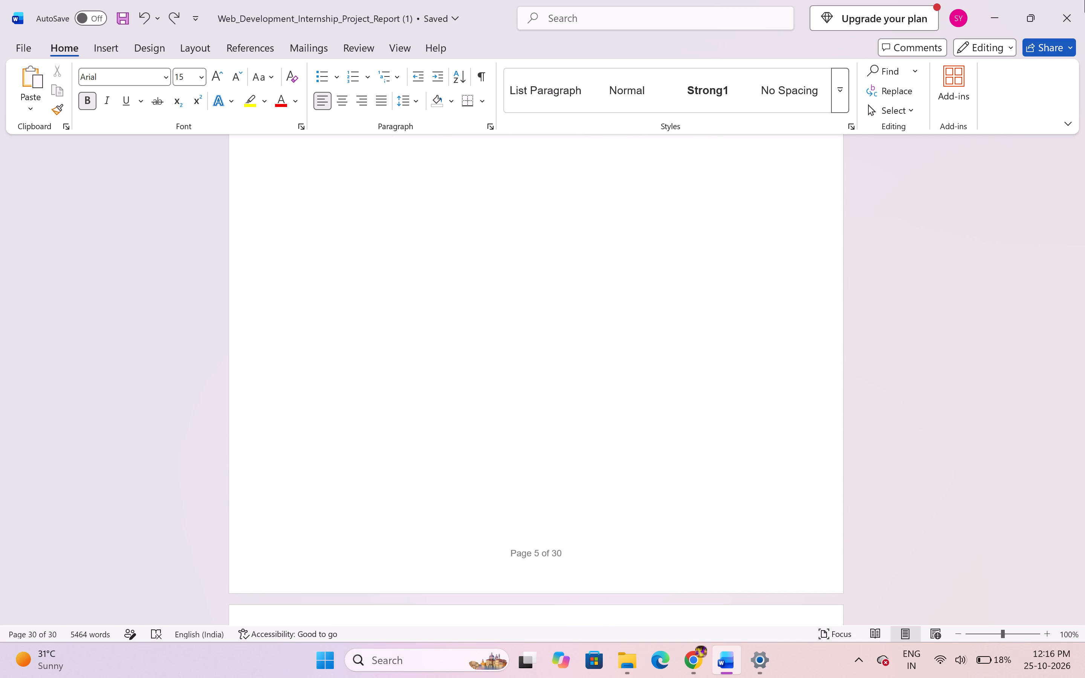
left_click(1082, 2)
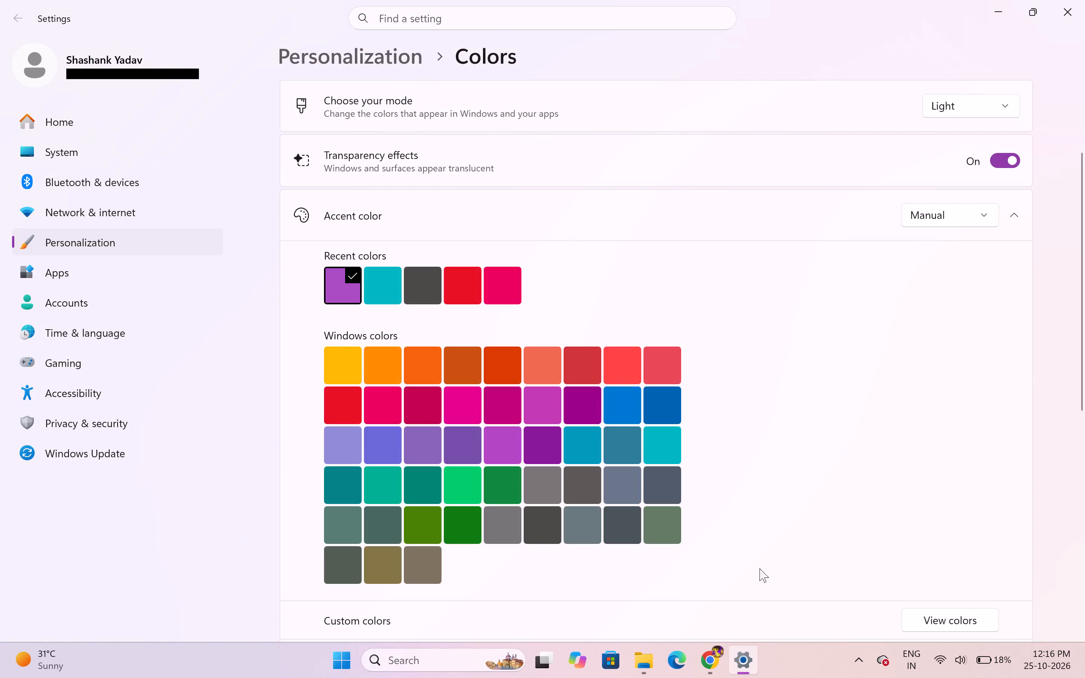
In Settings, change the Windows colour mode to Dark and close the Settings window.
left_click(998, 104)
left_click(968, 140)
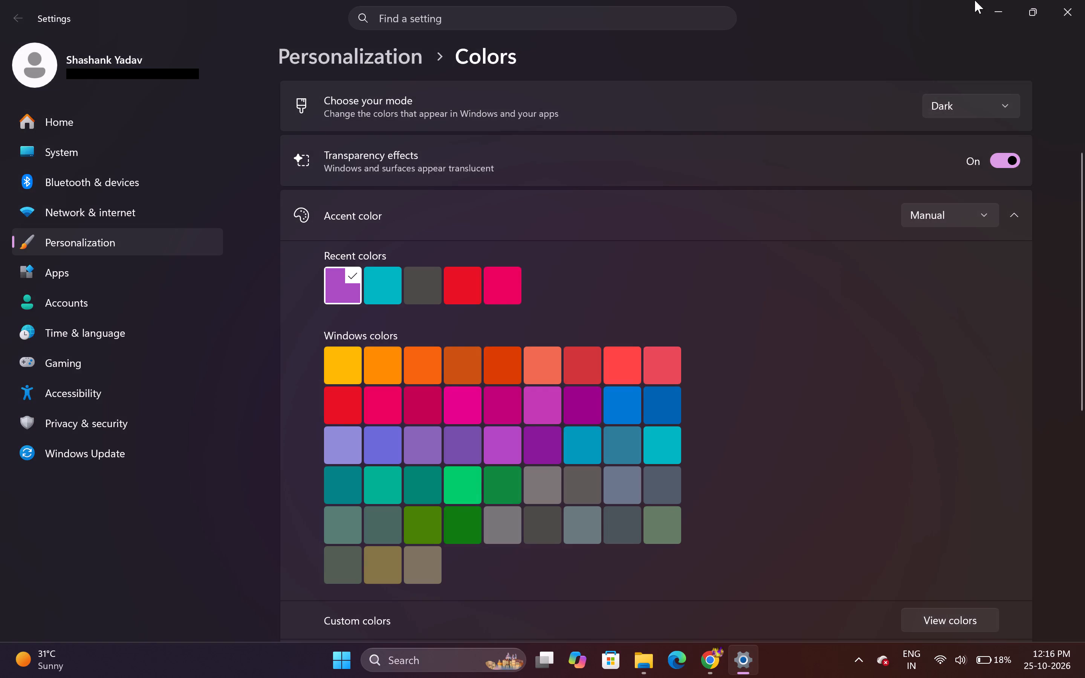
scroll(771, 261, "up", 2)
scroll(771, 261, "down", 5)
scroll(771, 261, "up", 2)
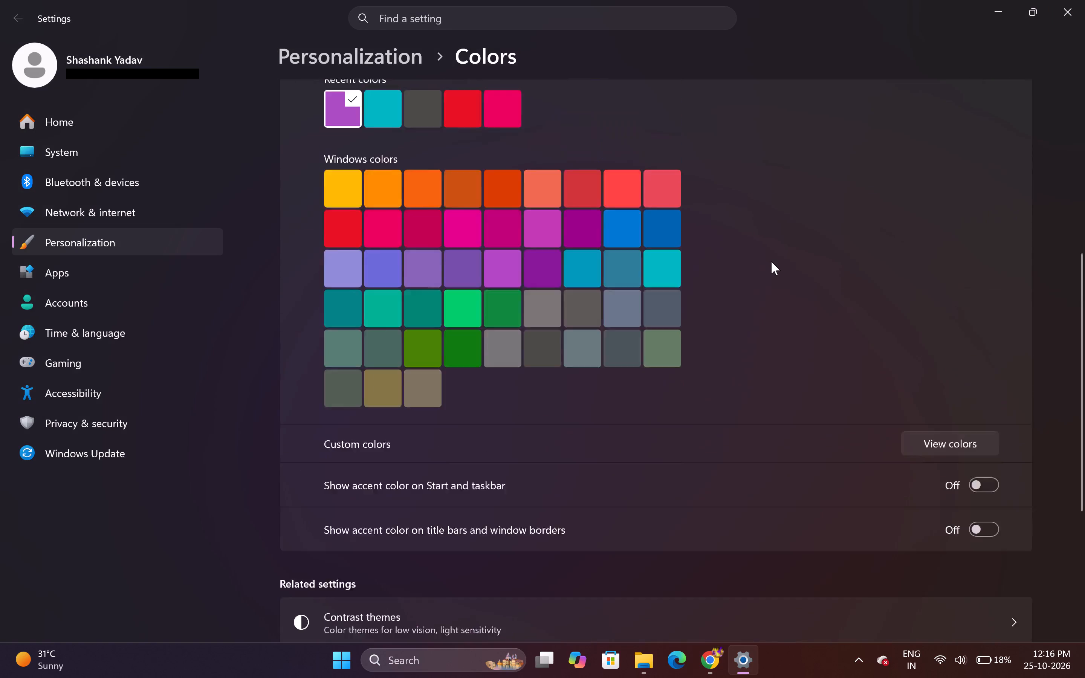
scroll(771, 261, "up", 1)
left_click(1084, 0)
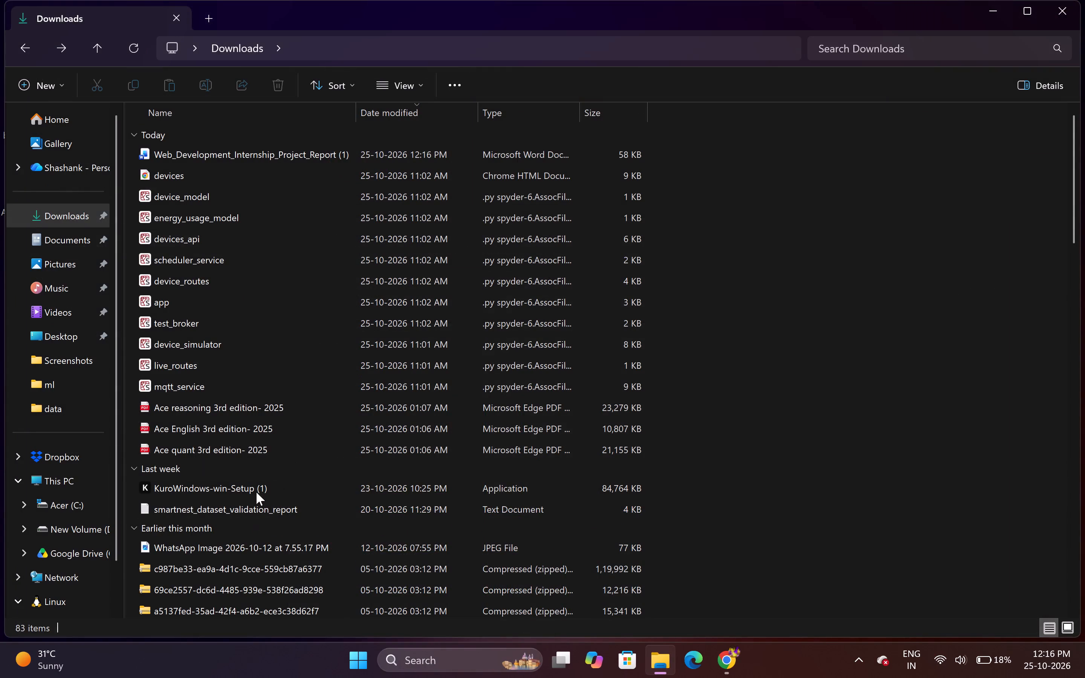
In File Explorer, find the Web Development PDF in the Downloads folder and open it.
scroll(312, 332, "up", 4)
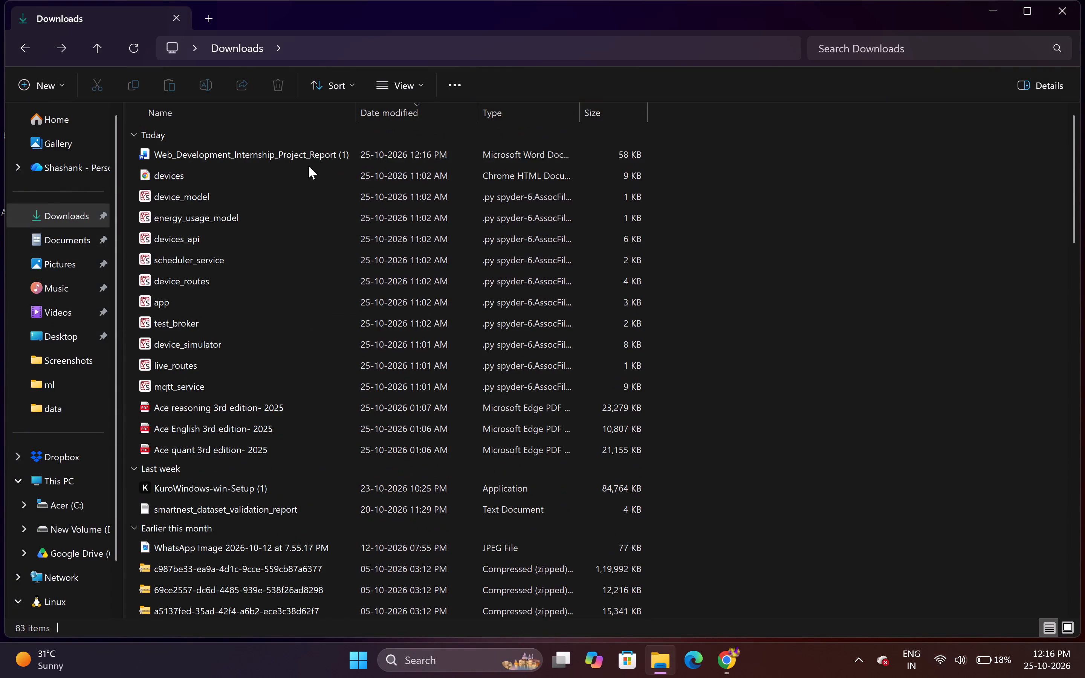
scroll(285, 280, "down", 2)
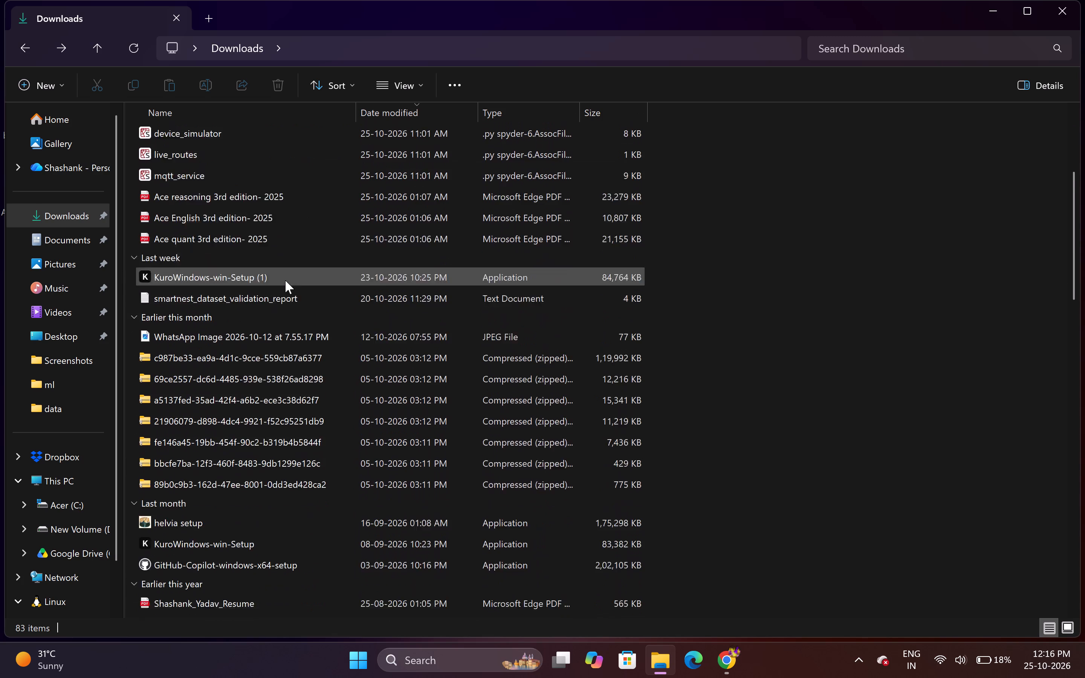
scroll(285, 280, "down", 2)
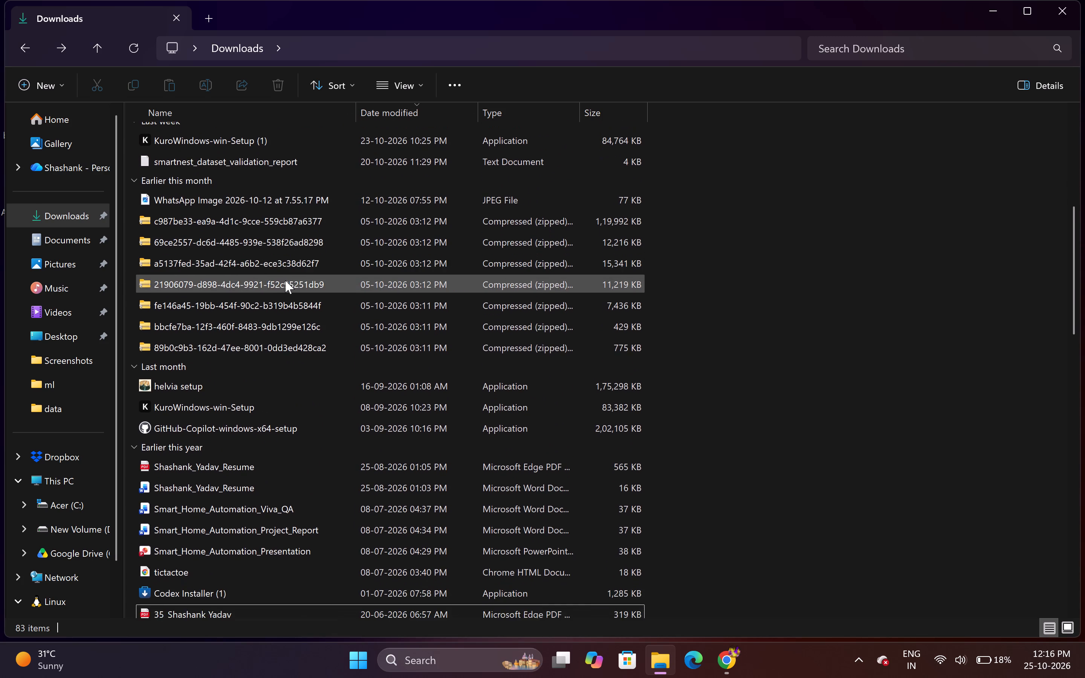
scroll(285, 280, "down", 4)
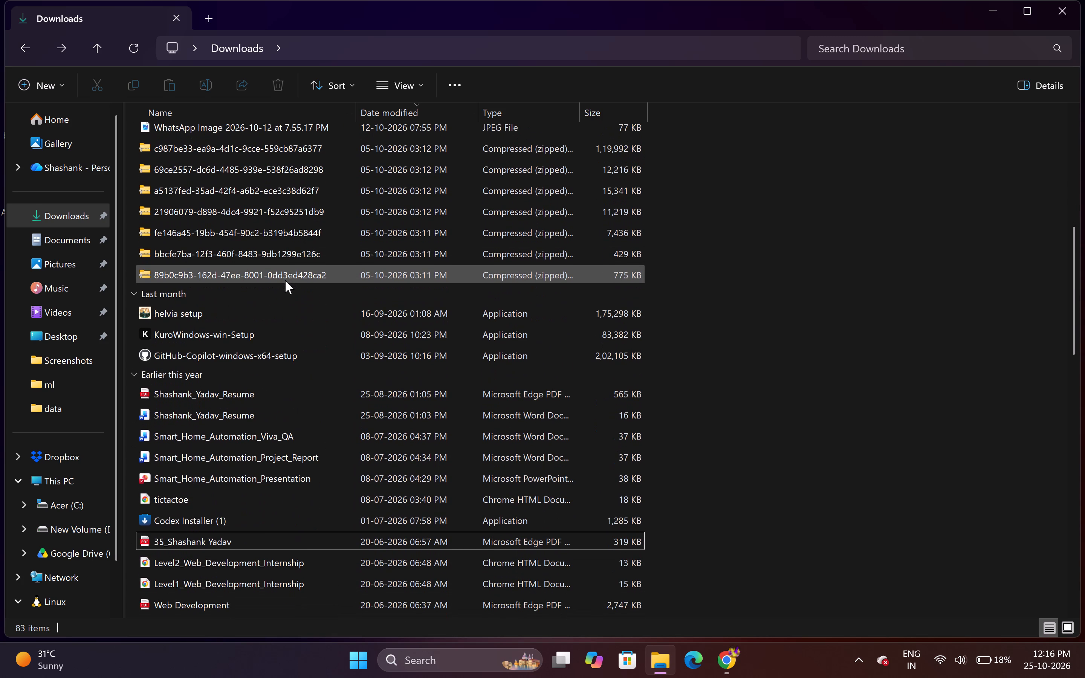
scroll(285, 280, "down", 1)
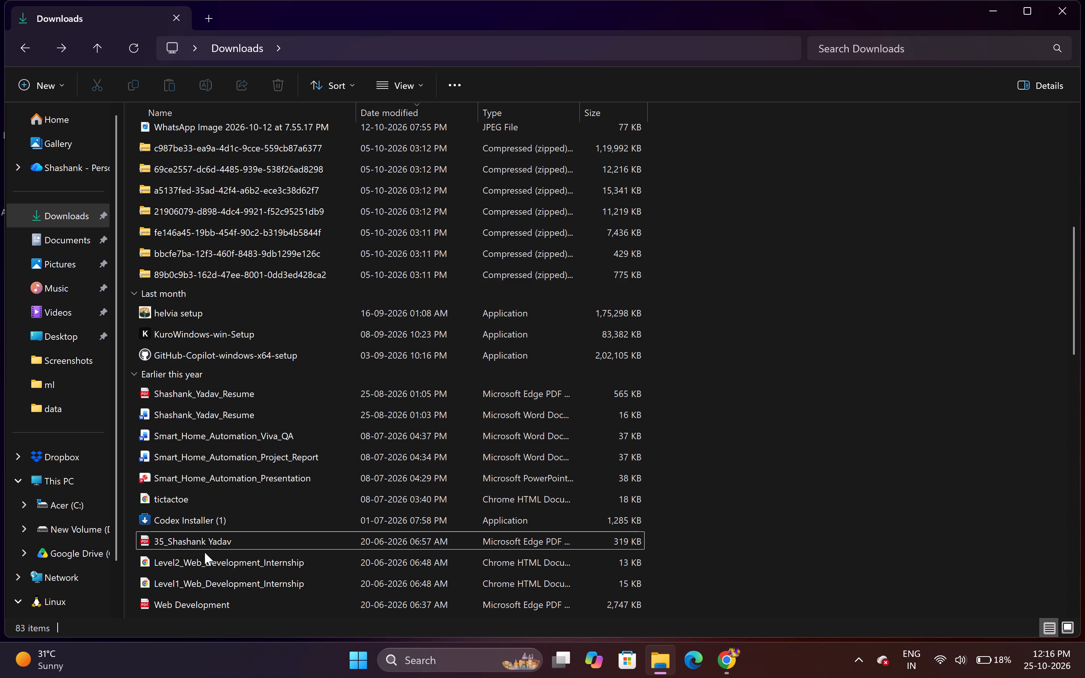
scroll(205, 552, "down", 1)
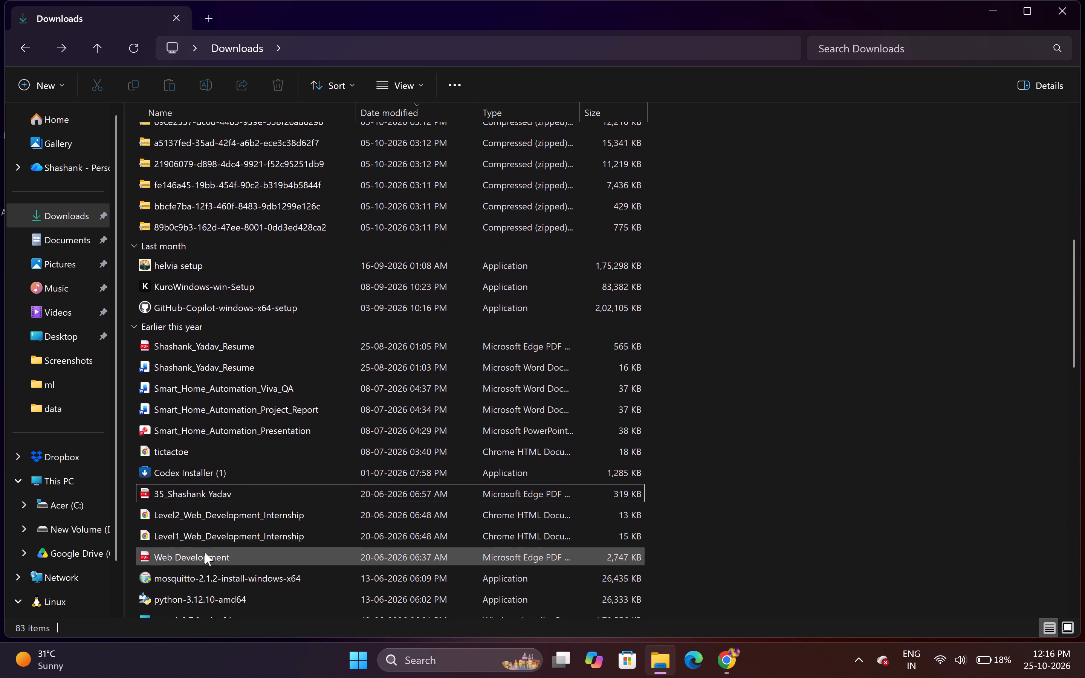
scroll(205, 552, "down", 1)
triple_click(231, 528)
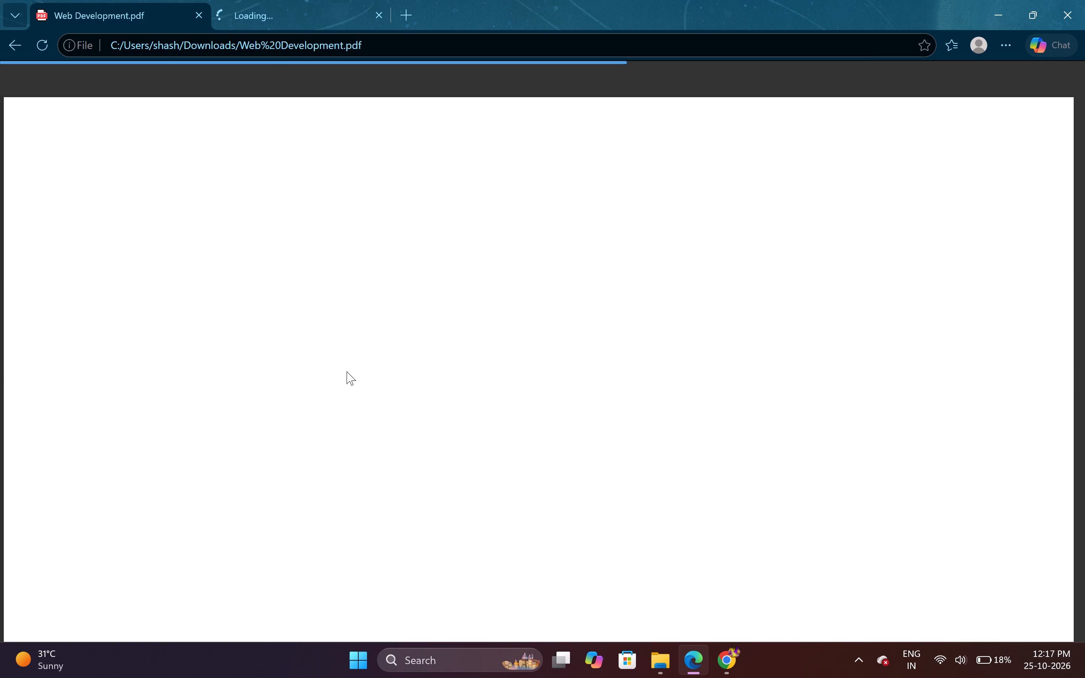
Skim the Web Development internship PDF through to its last page.
scroll(312, 373, "down", 10)
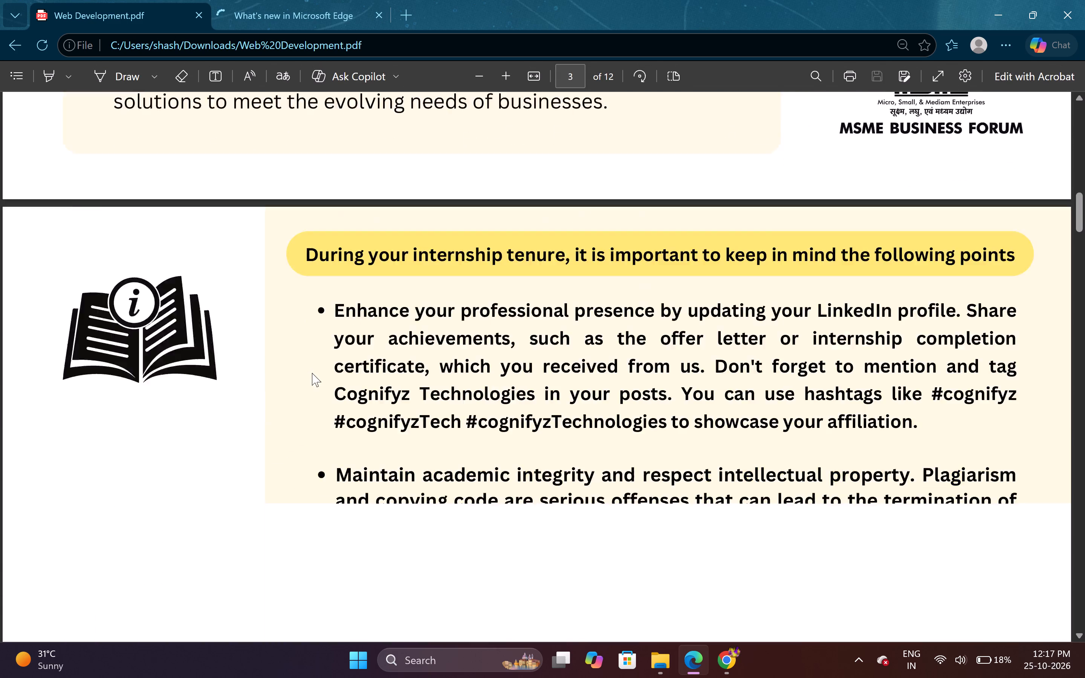
scroll(312, 373, "down", 8)
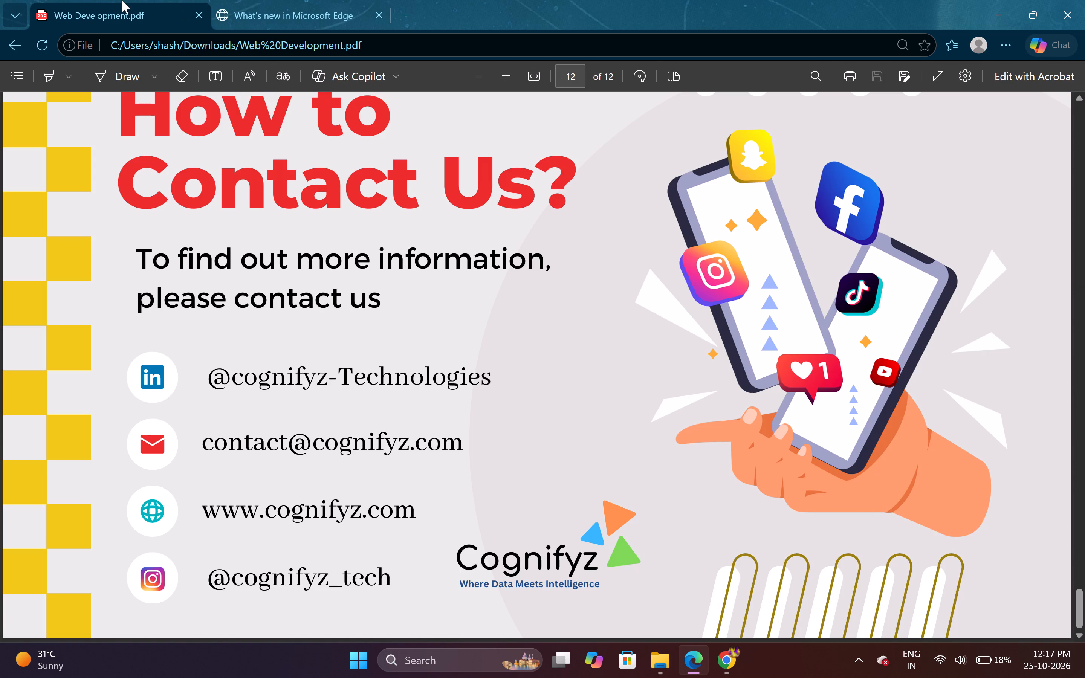
Close the Edge window showing the Web Development PDF.
scroll(686, 246, "down", 5)
left_click(1084, 0)
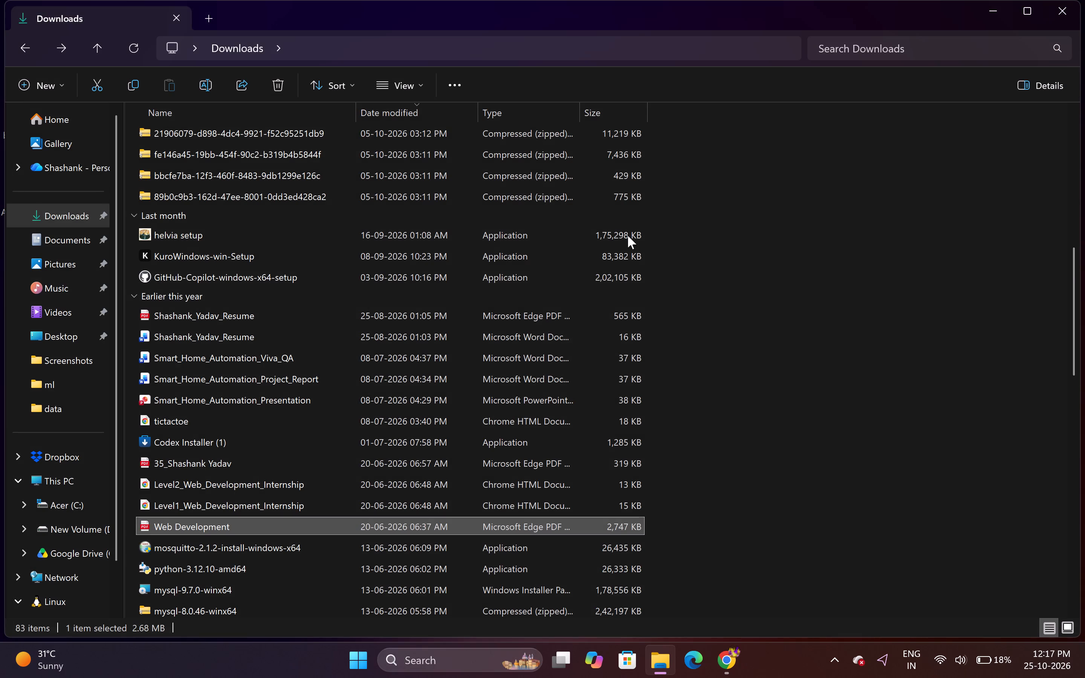
Delete the Codex Installer application dated 13-06-2026 from the Downloads folder.
scroll(506, 319, "down", 3)
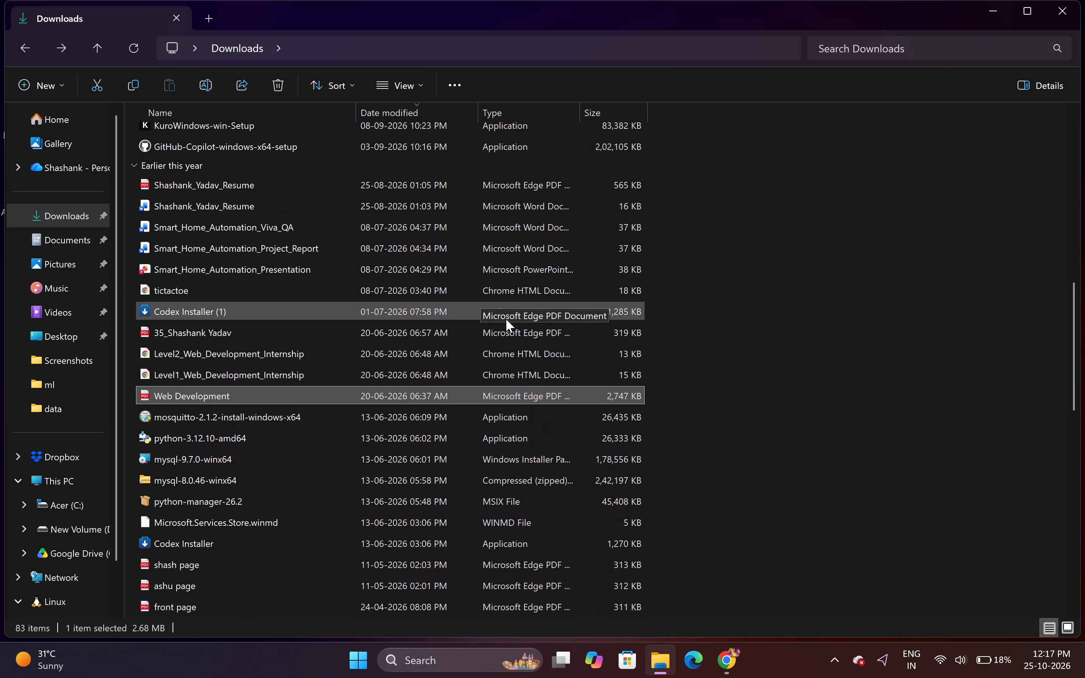
scroll(506, 319, "down", 1)
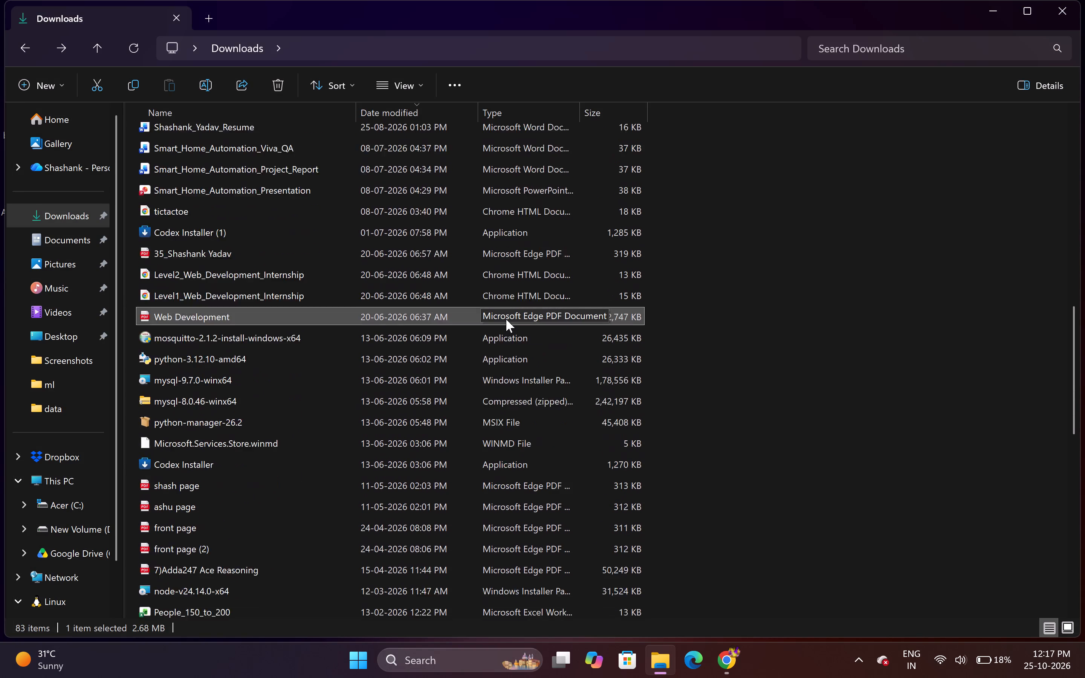
scroll(506, 319, "down", 1)
left_click(211, 437)
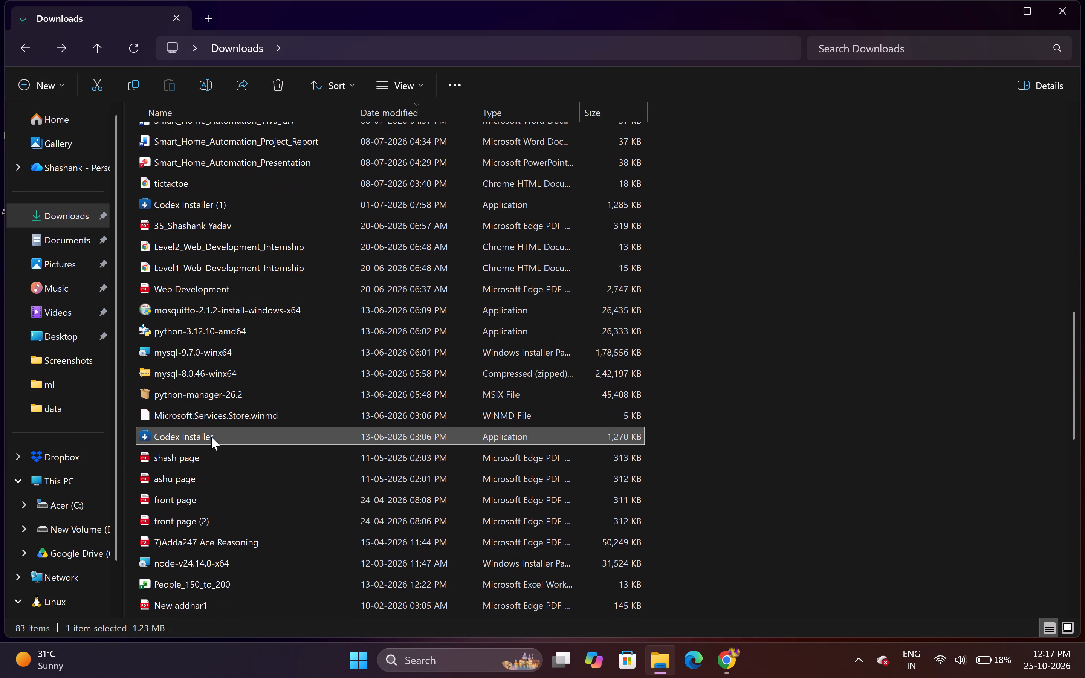
key("Delete")
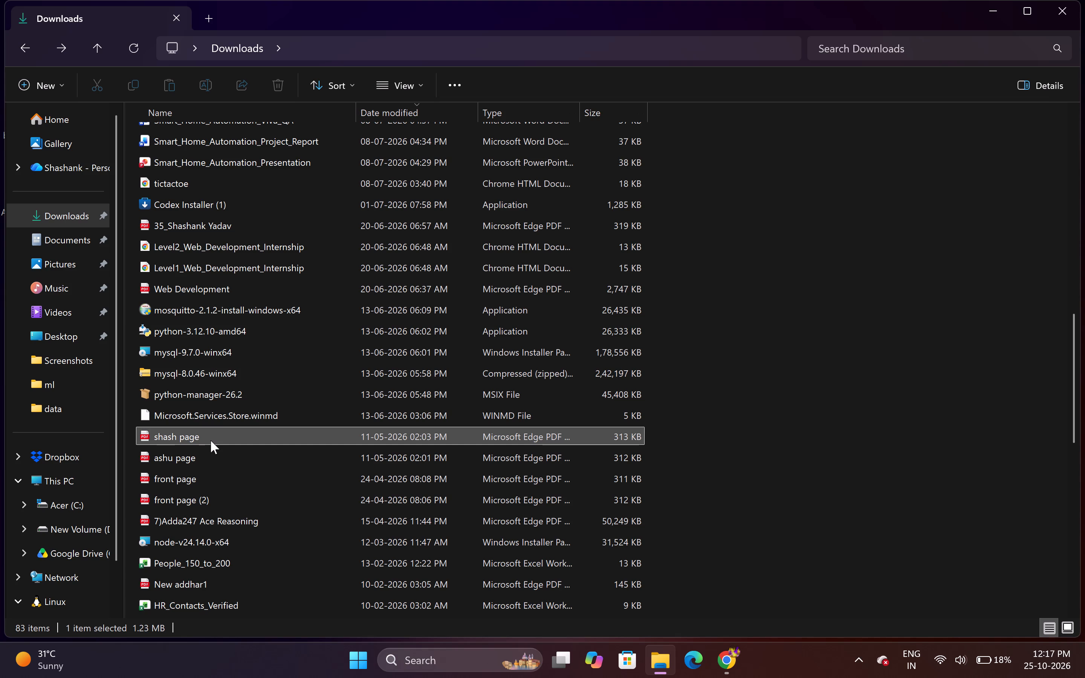
Open the shash page PDF from Downloads to check its content, and close it.
double_click(211, 440)
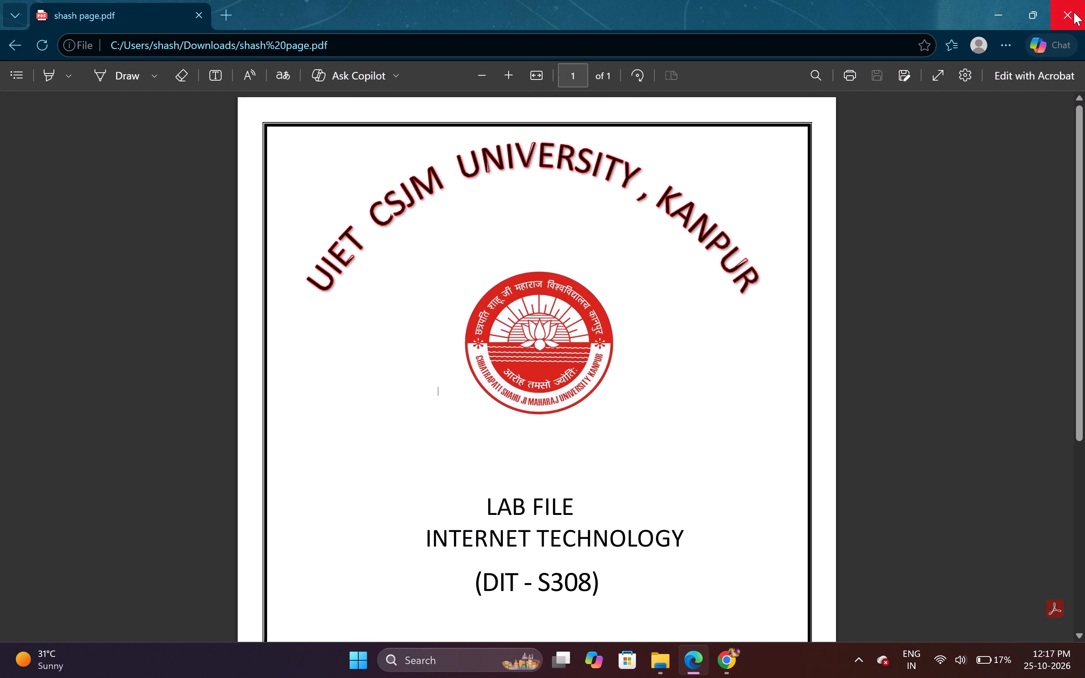
left_click(1074, 12)
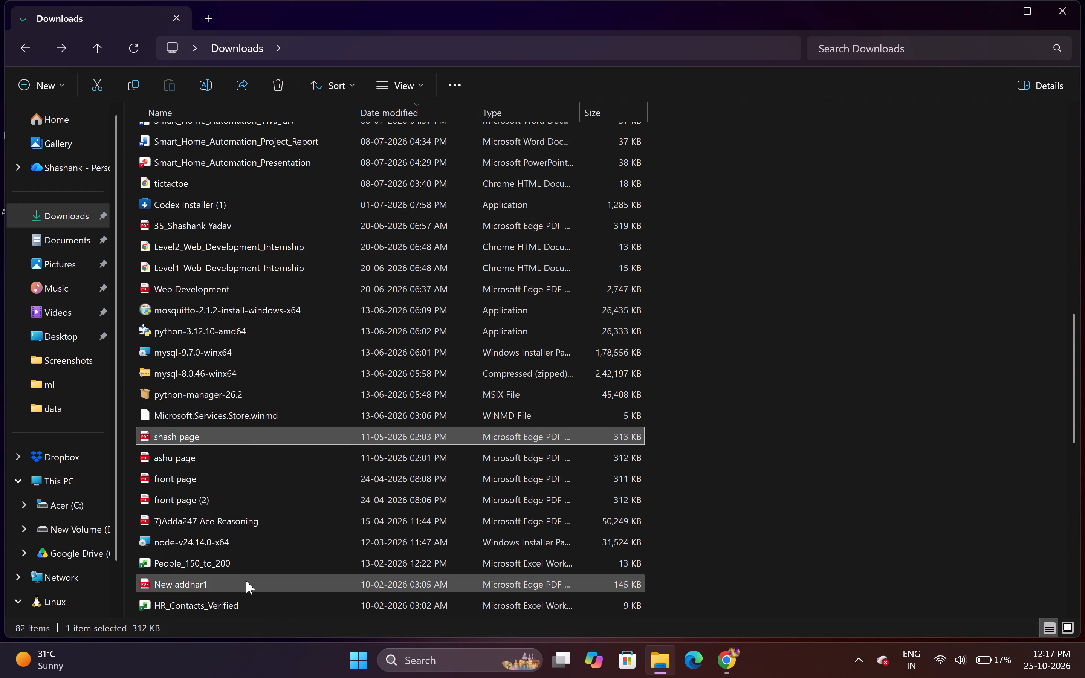
Delete the 7)Adda247 Ace Reasoning PDF and the People_150_to_200 and HR_Contacts_Verified workbooks from the Downloads folder.
left_click(272, 525)
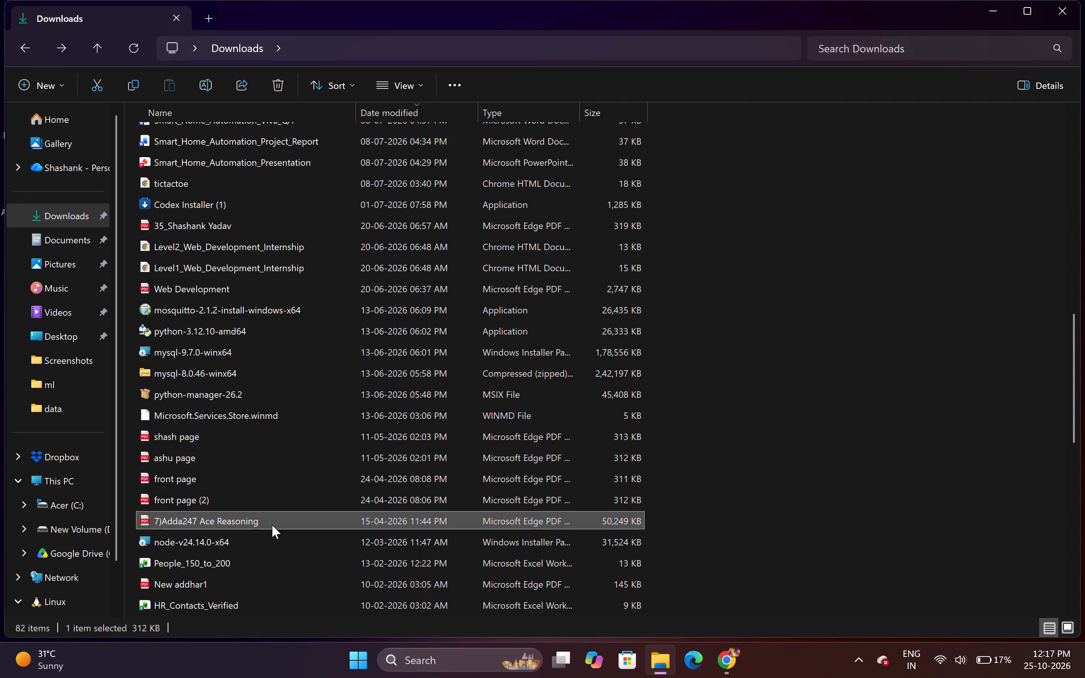
key("Delete")
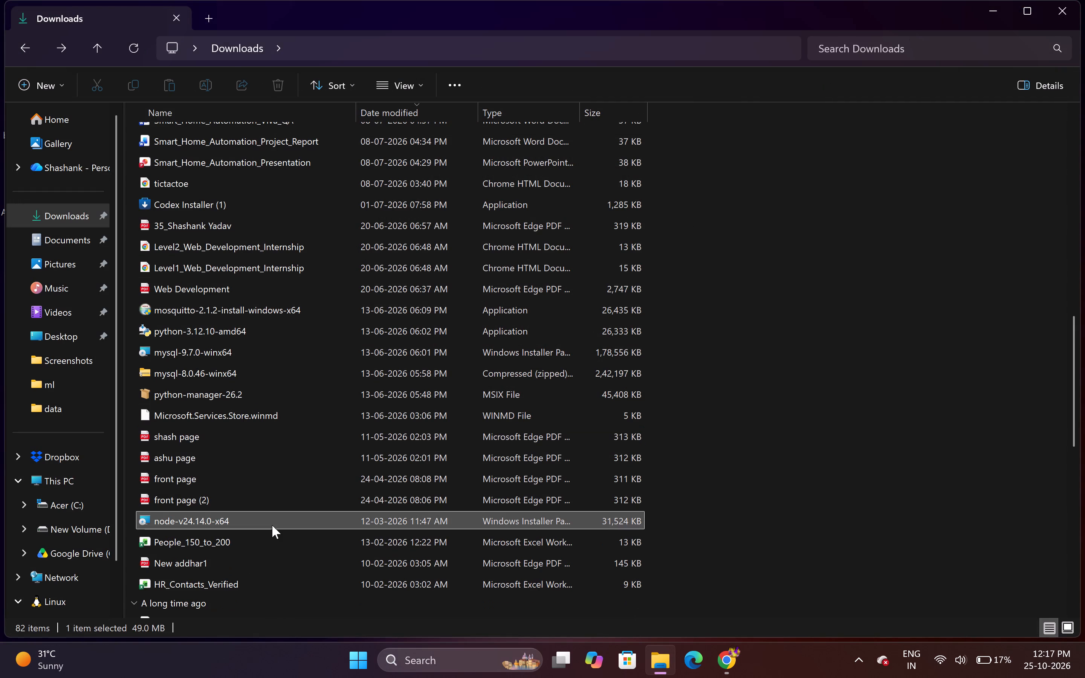
scroll(272, 525, "down", 1)
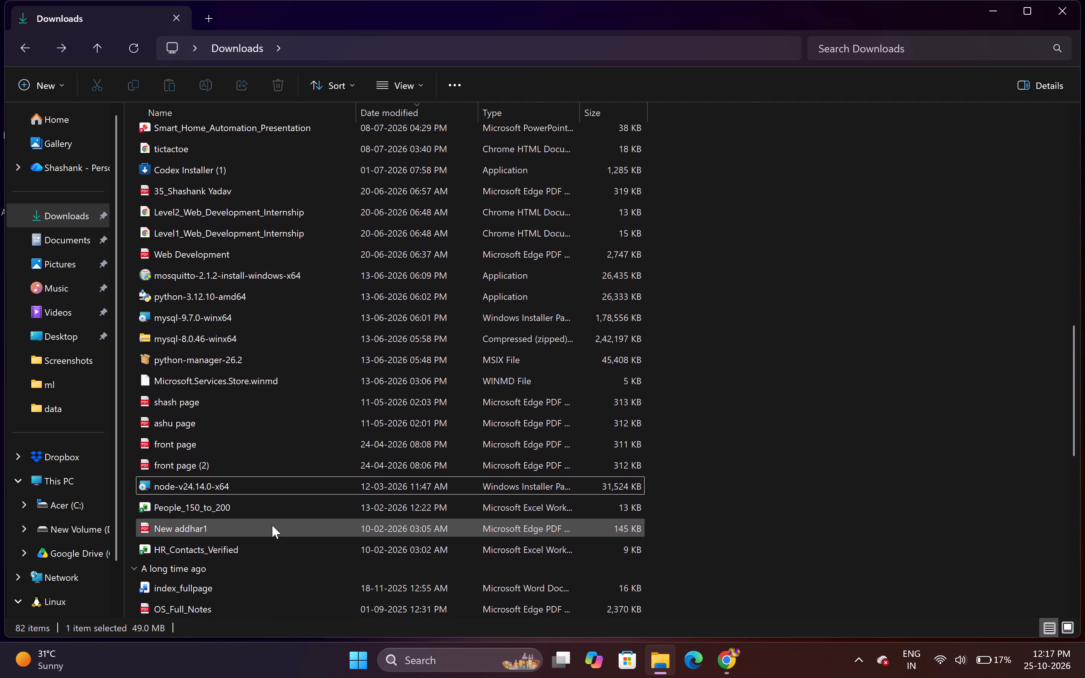
scroll(272, 525, "down", 1)
left_click(273, 501)
key("Delete")
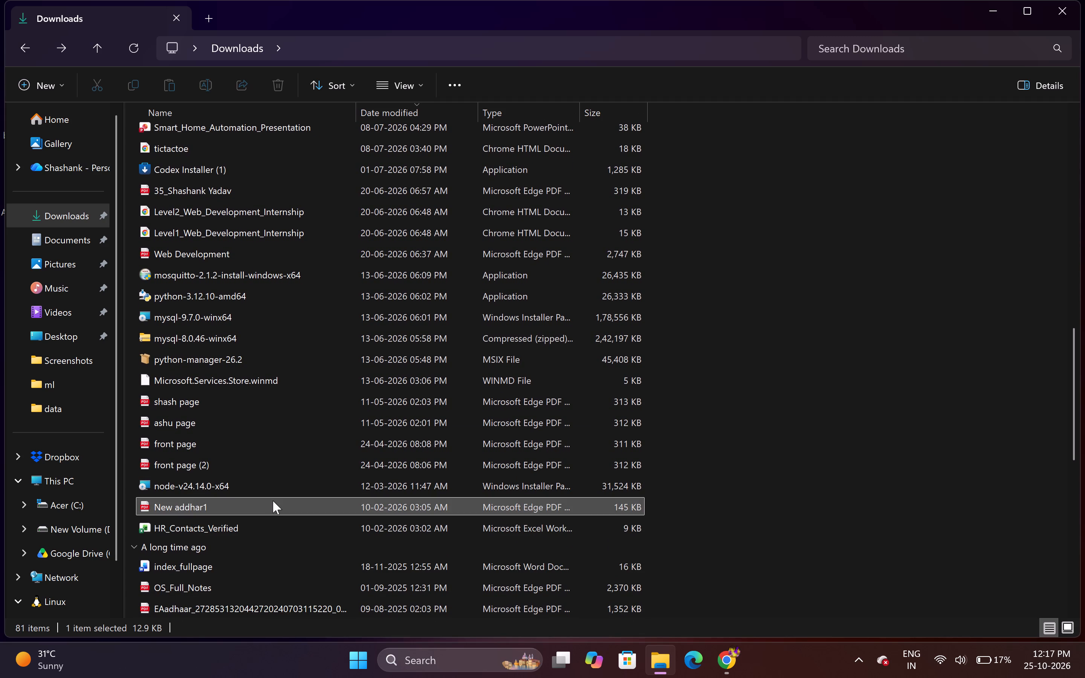
left_click(239, 525)
key("Delete")
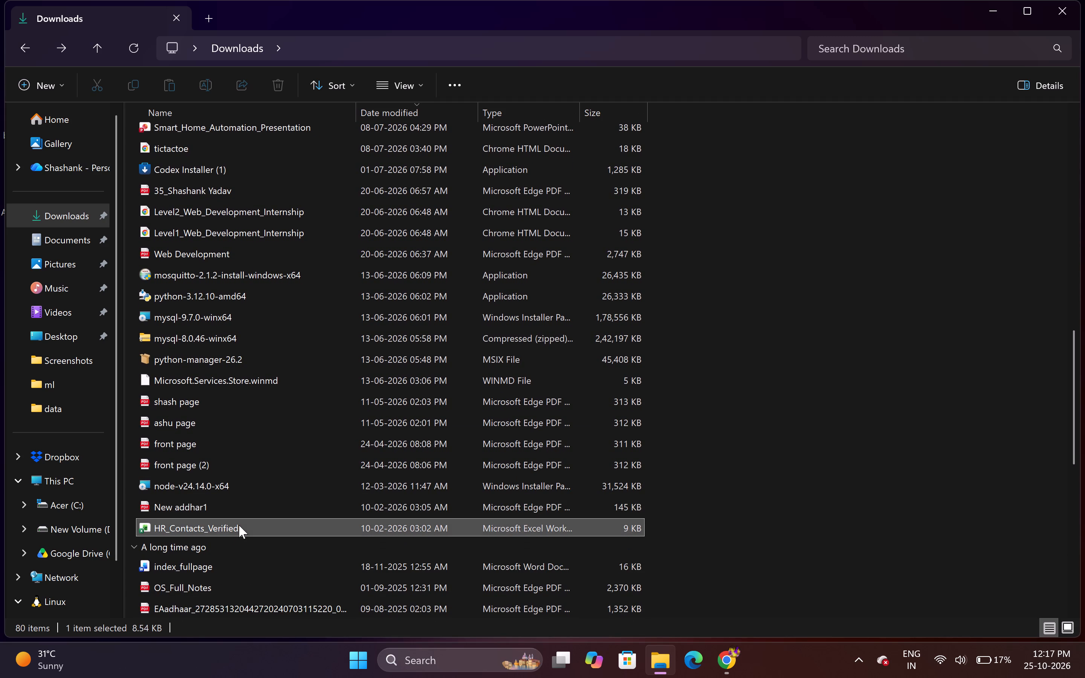
Open the New addhar1 PDF from Downloads to check it, and close it.
double_click(236, 502)
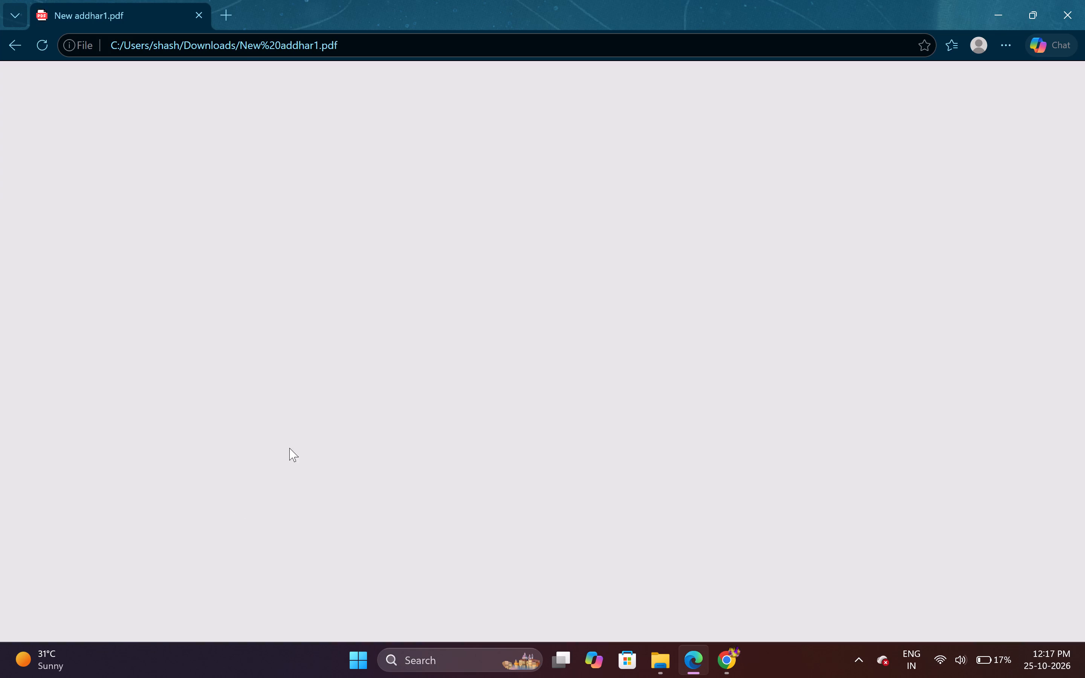
left_click(1084, 0)
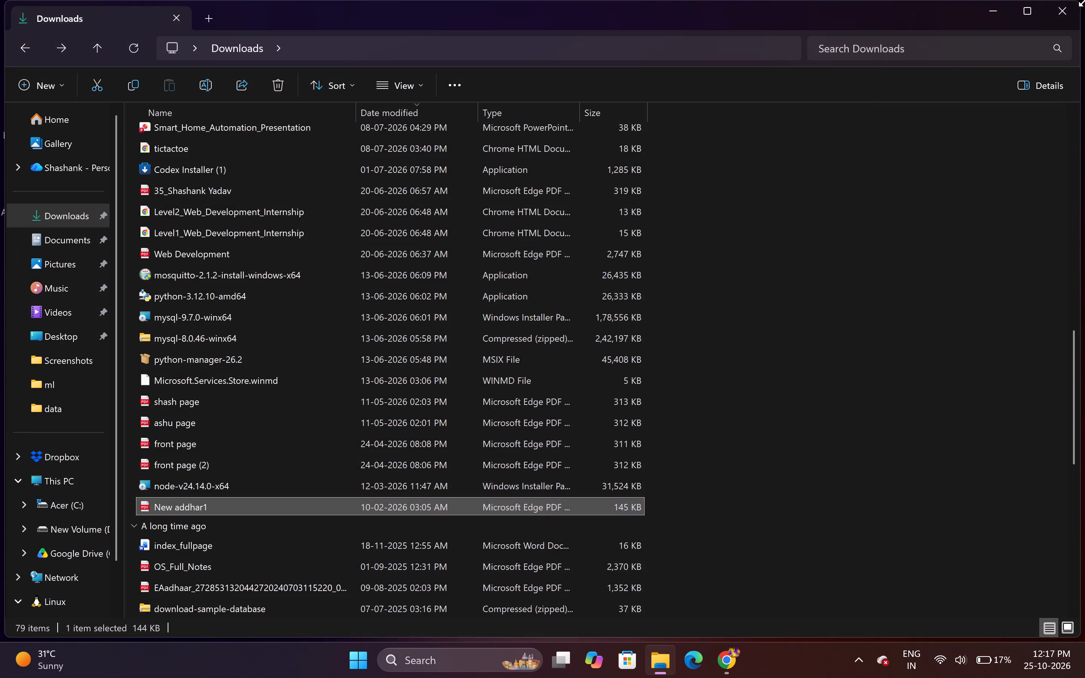
Look through the remaining older files in the Downloads folder.
scroll(421, 388, "down", 2)
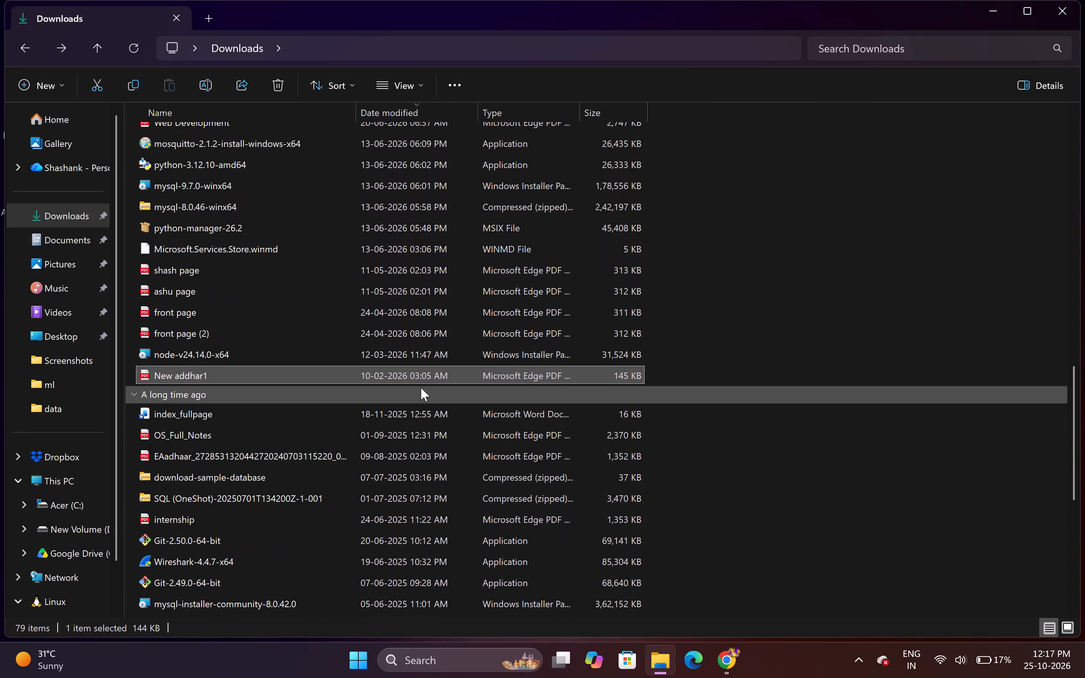
scroll(299, 460, "down", 2)
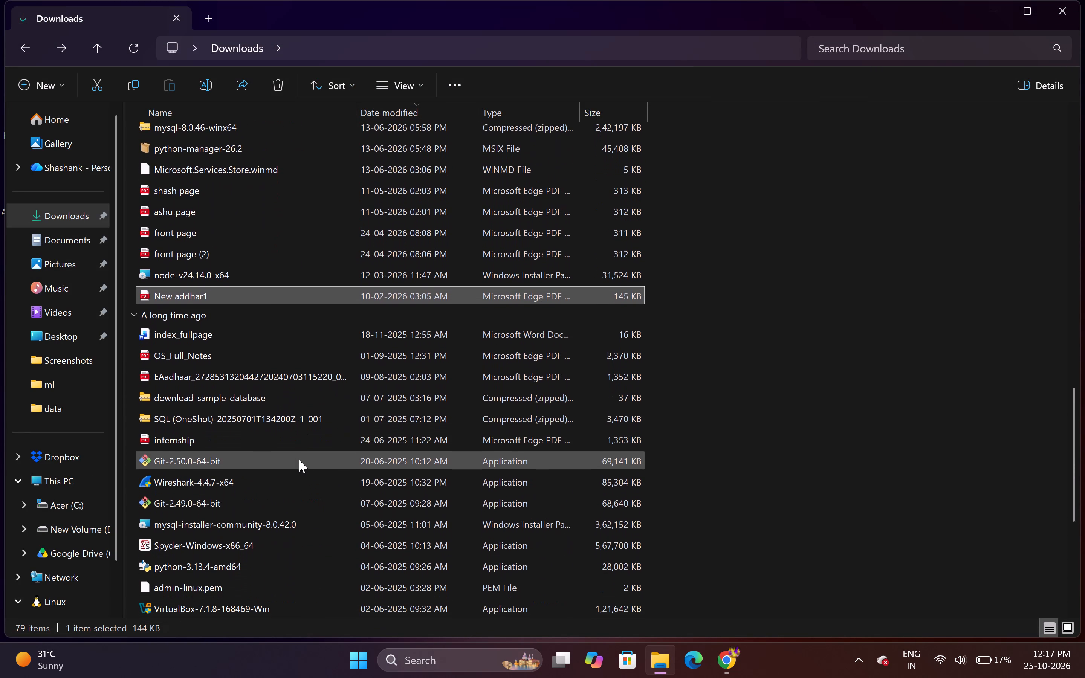
scroll(299, 460, "down", 3)
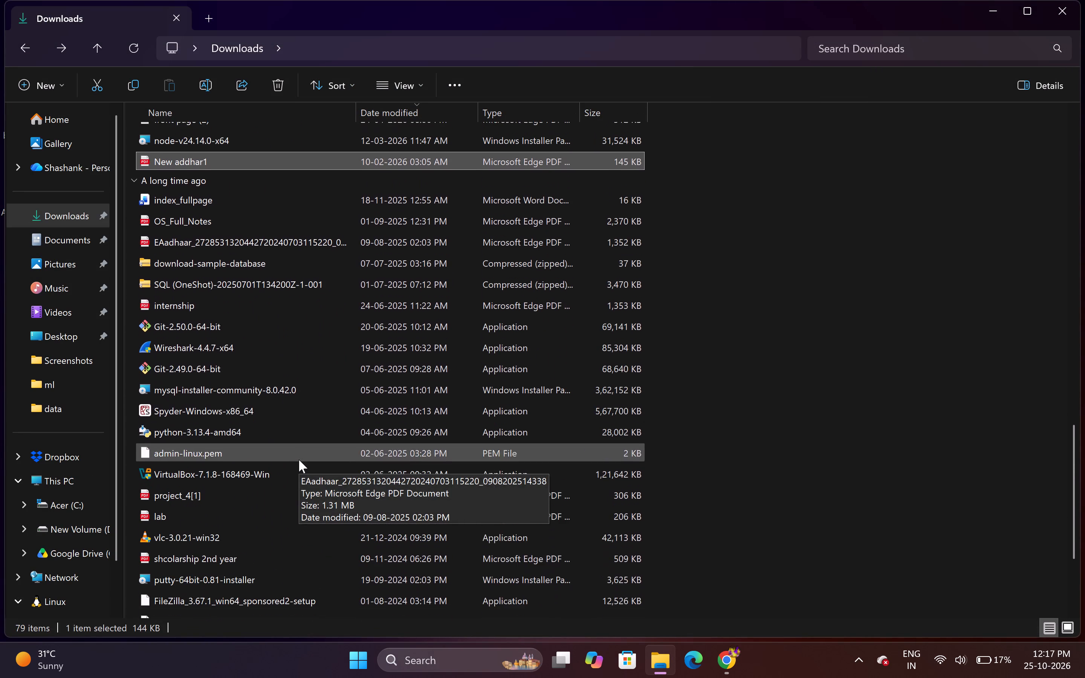
scroll(299, 460, "down", 3)
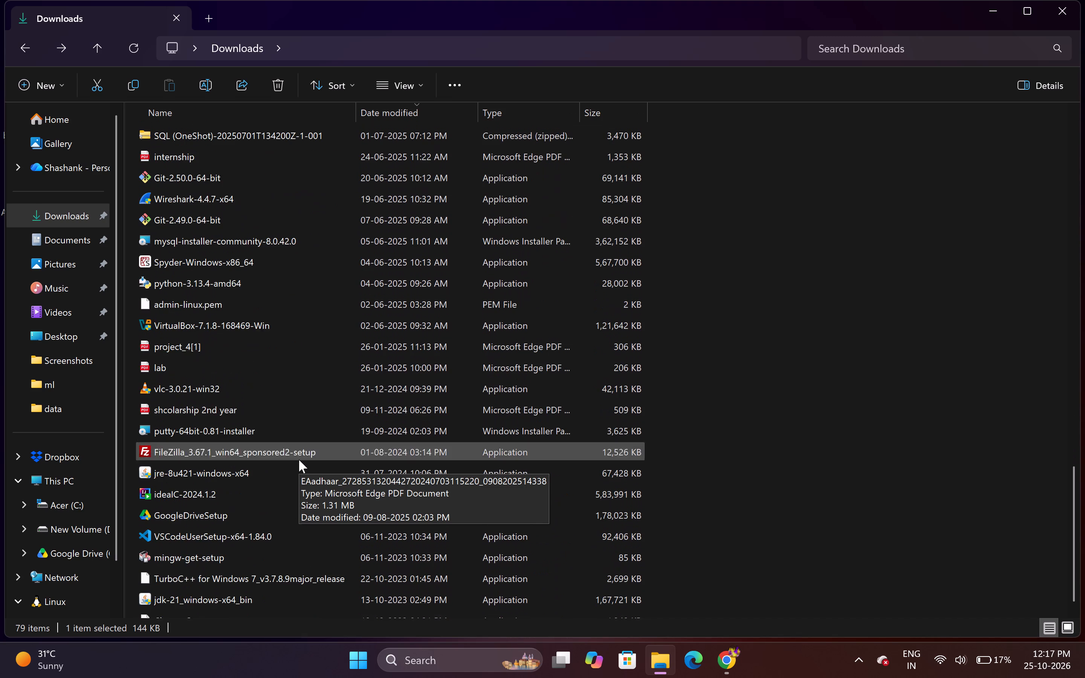
scroll(299, 460, "down", 3)
scroll(299, 460, "up", 3)
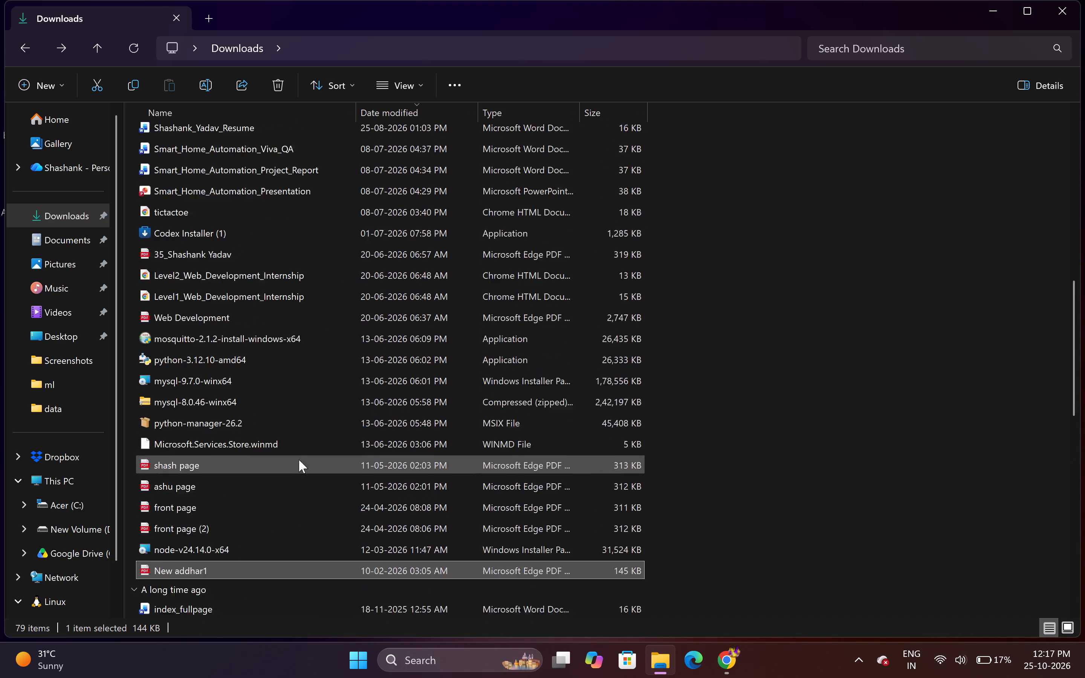
scroll(299, 460, "up", 3)
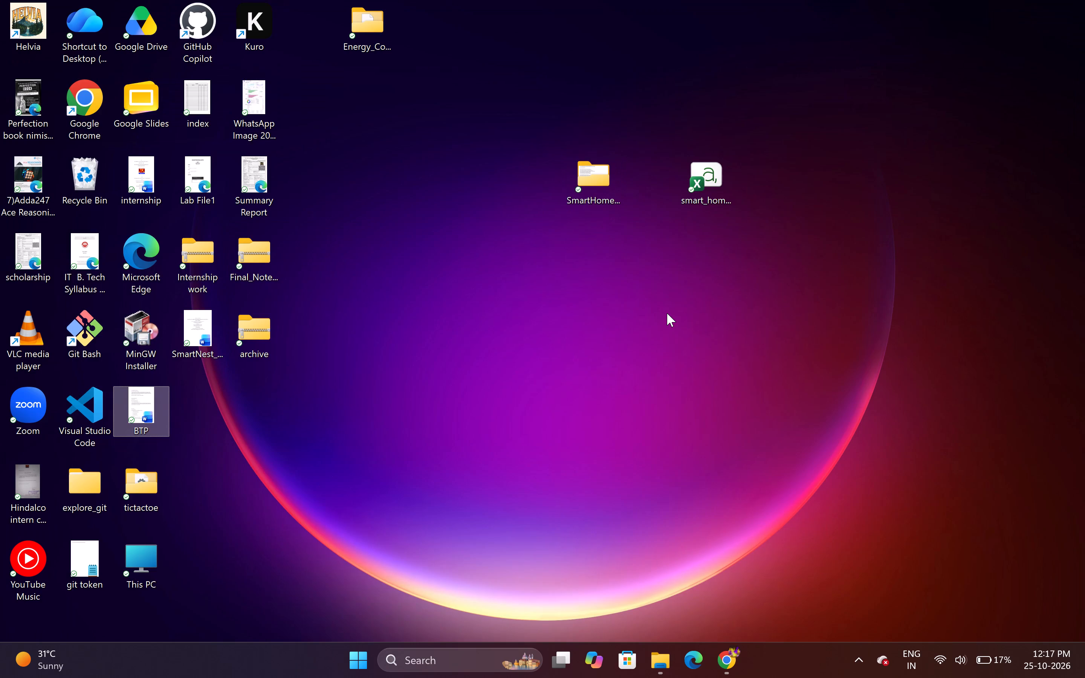
Bring the File Explorer Downloads window back up and close it.
left_click(664, 649)
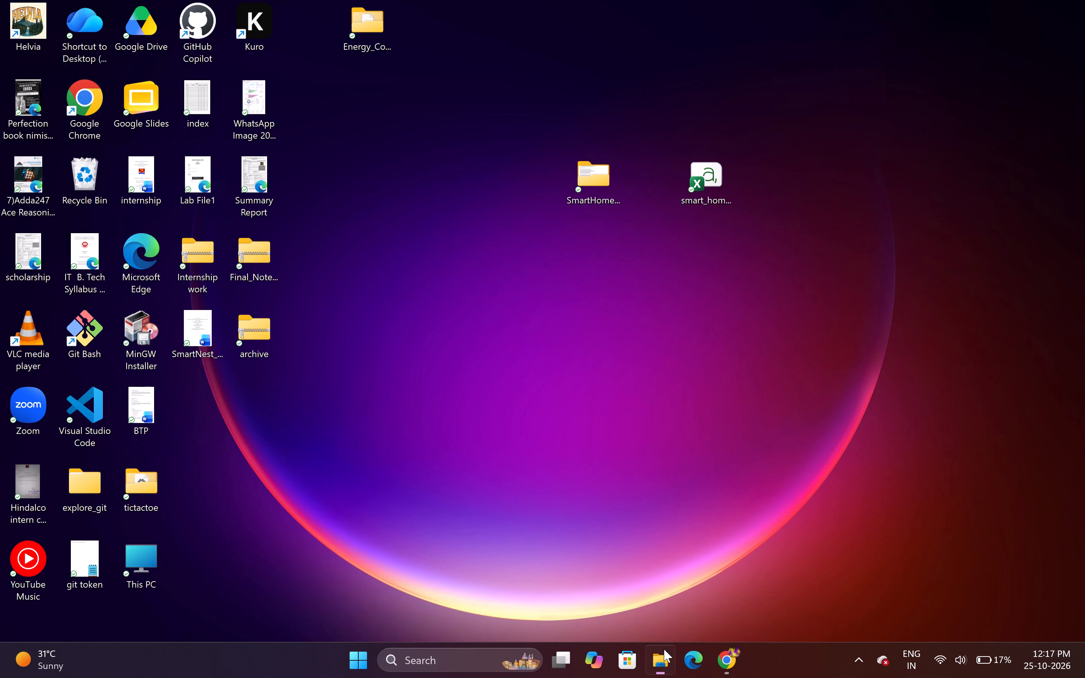
left_click(1084, 0)
left_click(1072, 5)
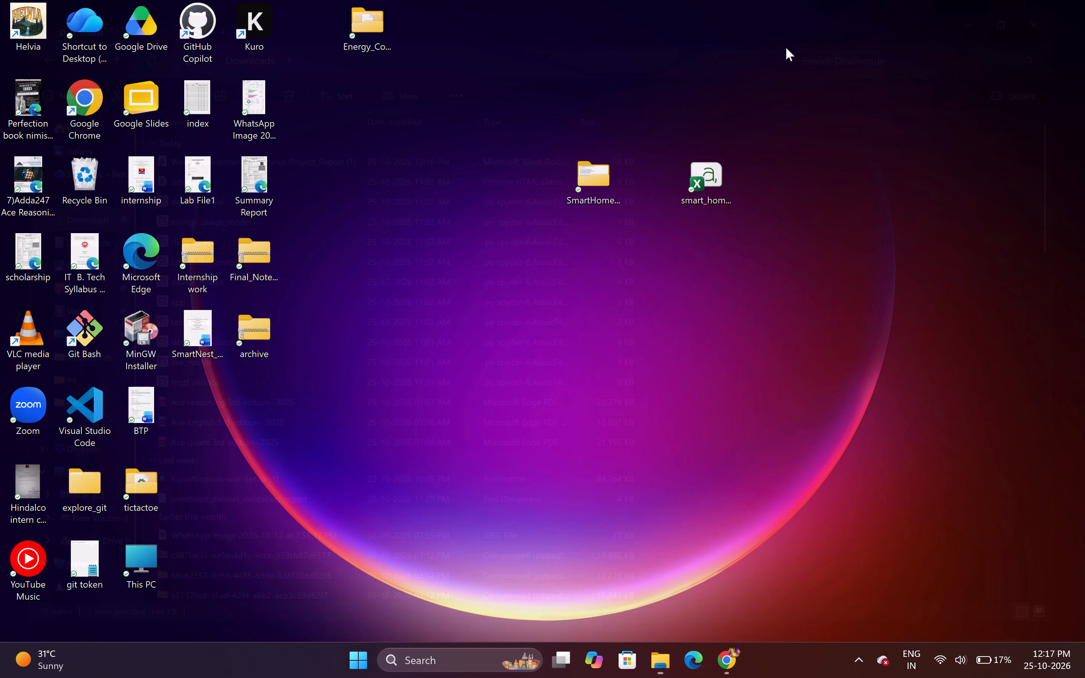
Launch Kuro from the desktop.
double_click(252, 32)
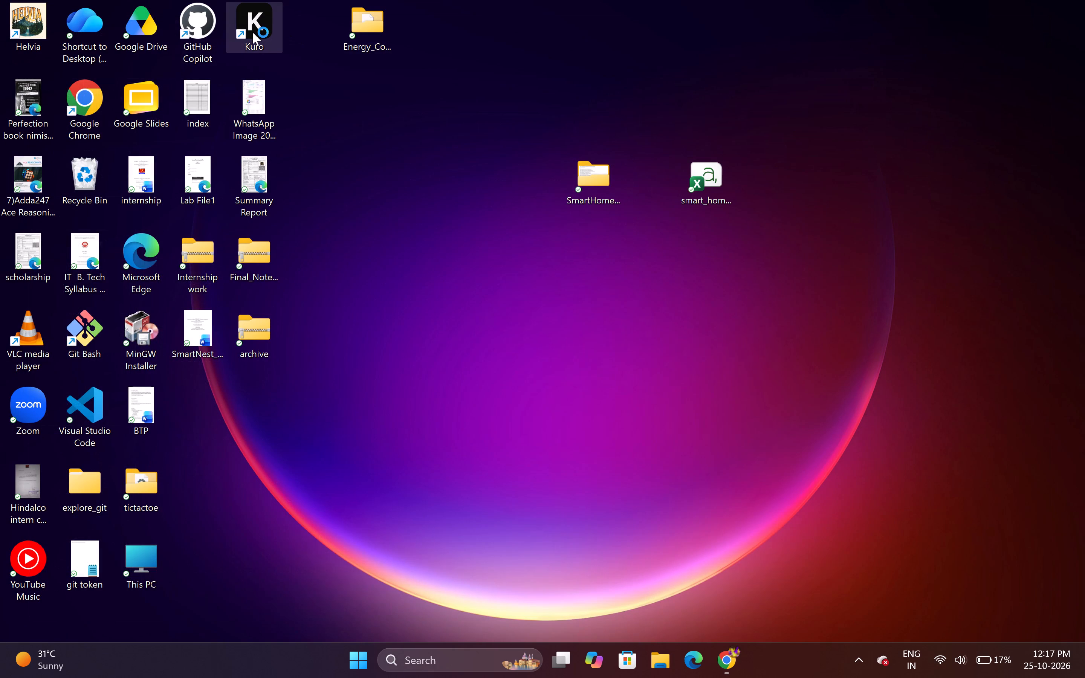